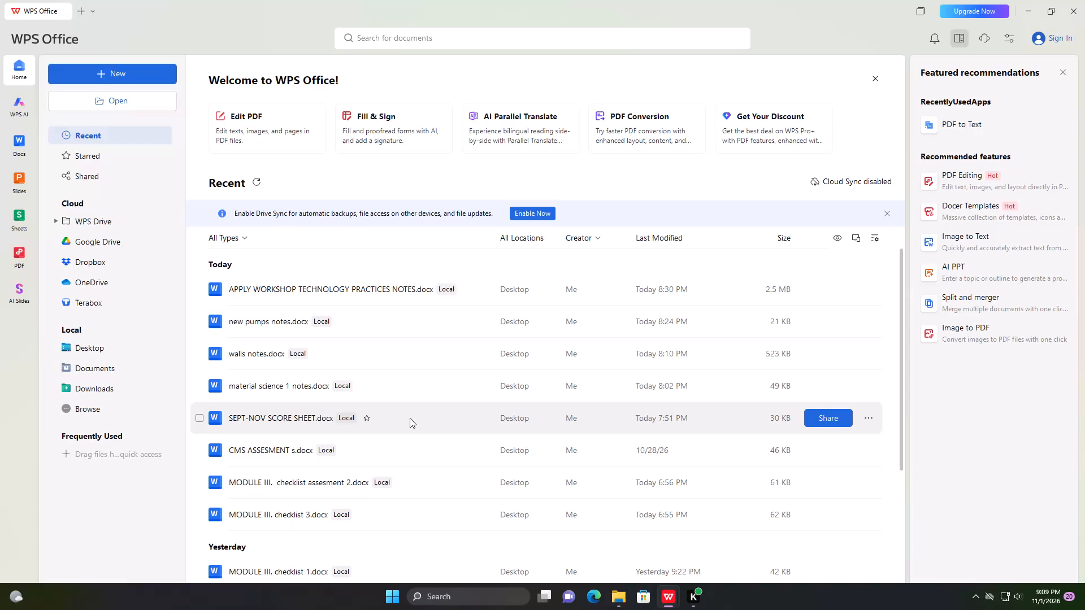
Open the recent document SEPT-NOV SCORE SHEET.docx to the formative assessment marks sheet.
double_click(410, 418)
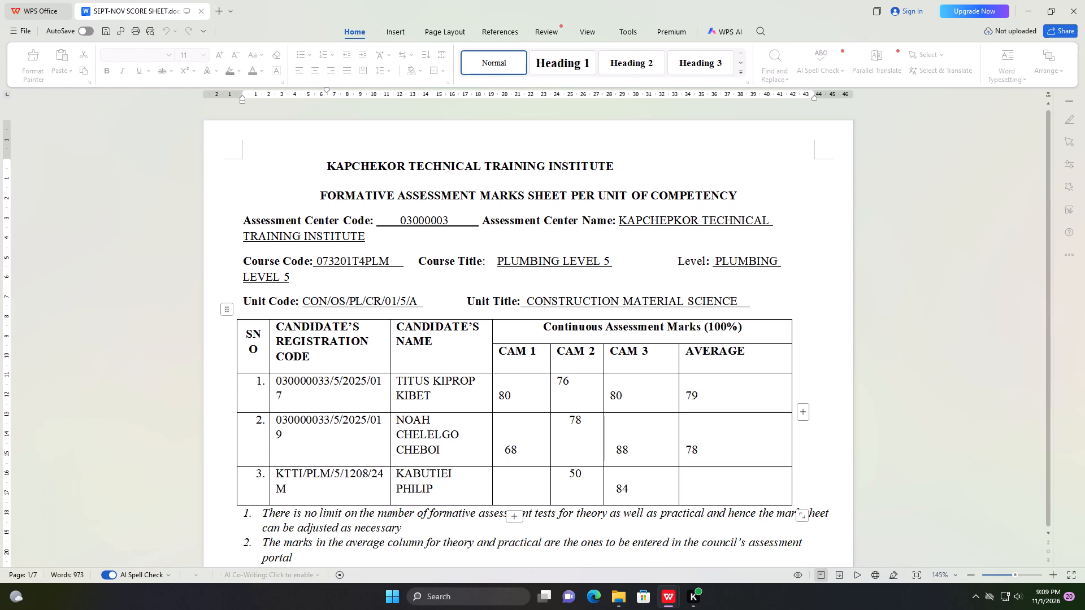
scroll(437, 432, "down", 2)
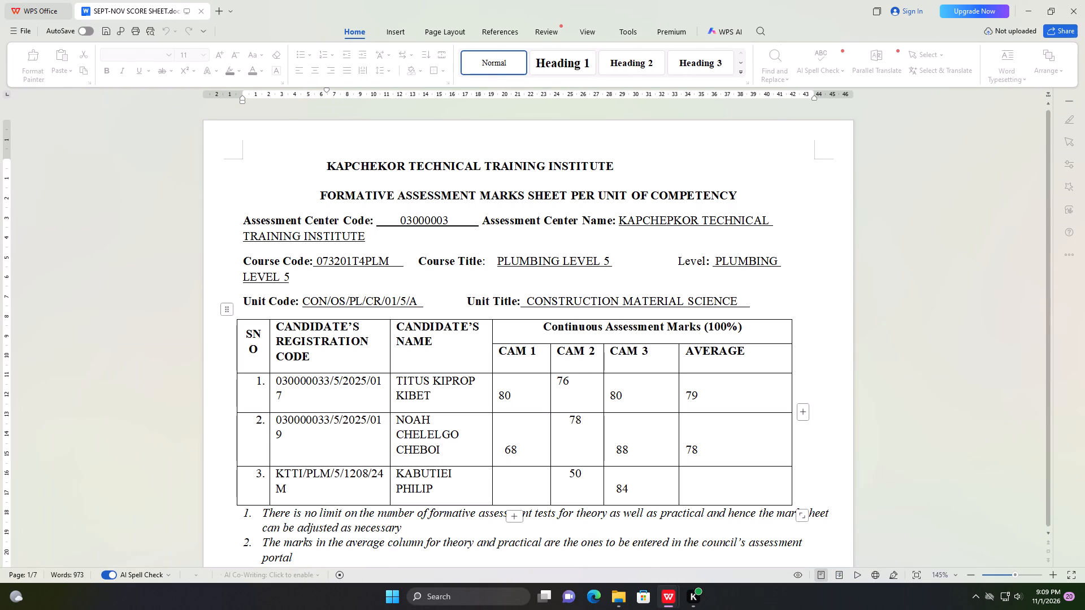
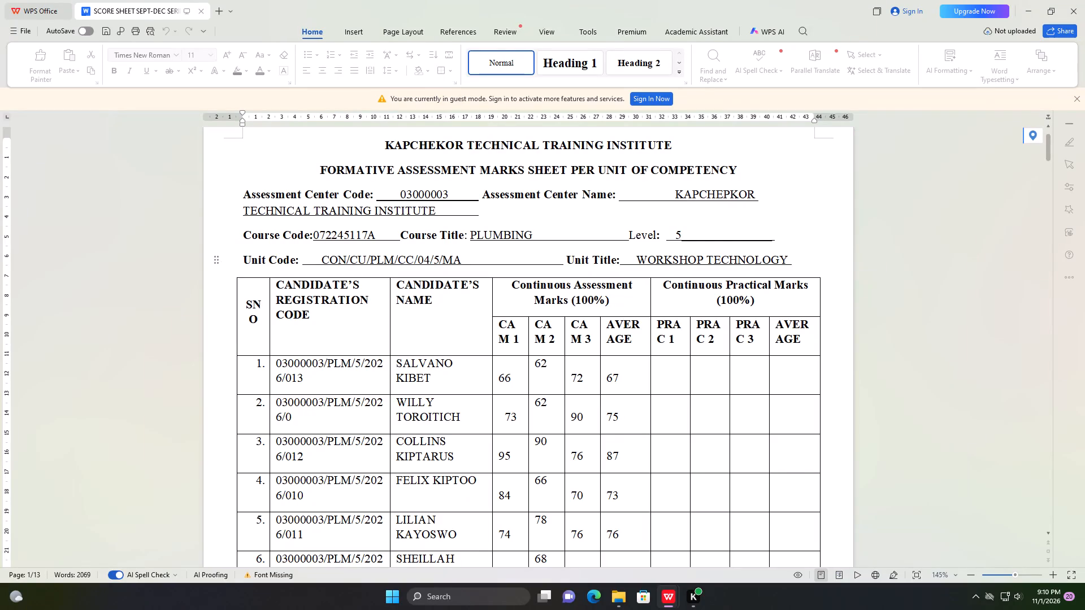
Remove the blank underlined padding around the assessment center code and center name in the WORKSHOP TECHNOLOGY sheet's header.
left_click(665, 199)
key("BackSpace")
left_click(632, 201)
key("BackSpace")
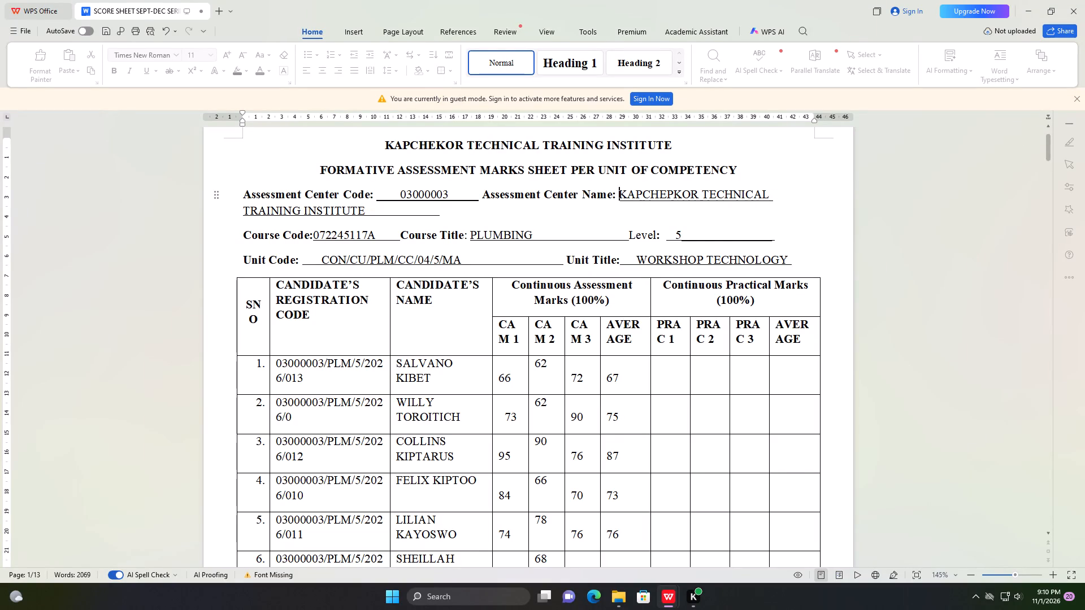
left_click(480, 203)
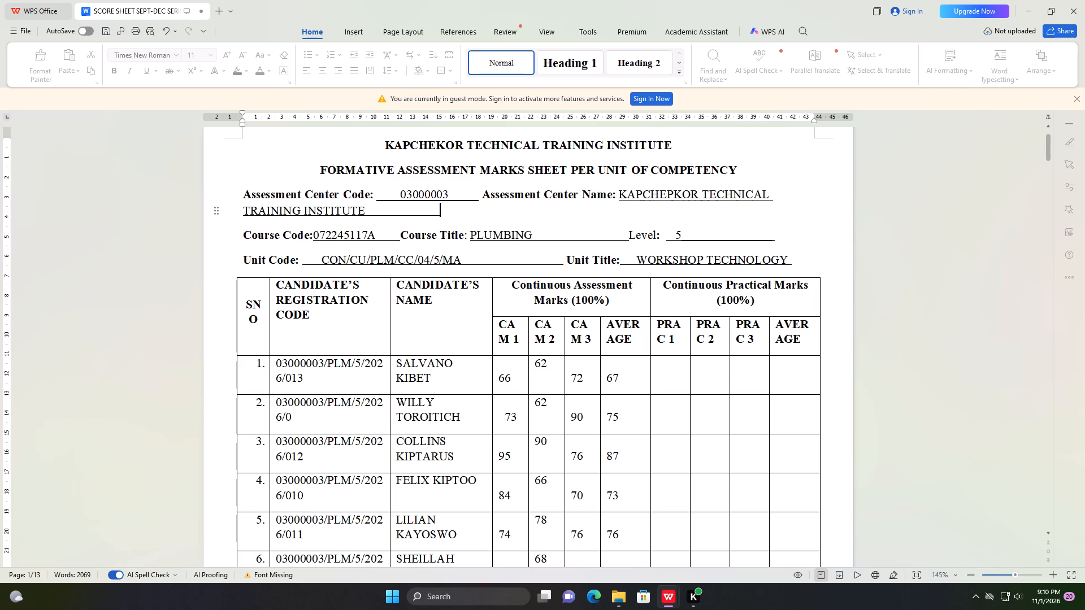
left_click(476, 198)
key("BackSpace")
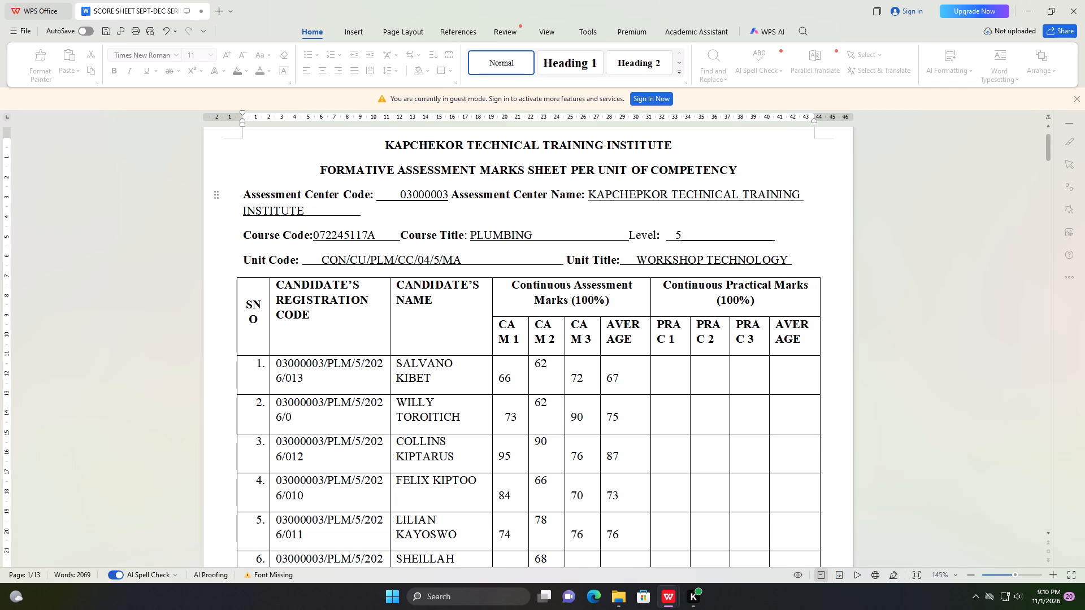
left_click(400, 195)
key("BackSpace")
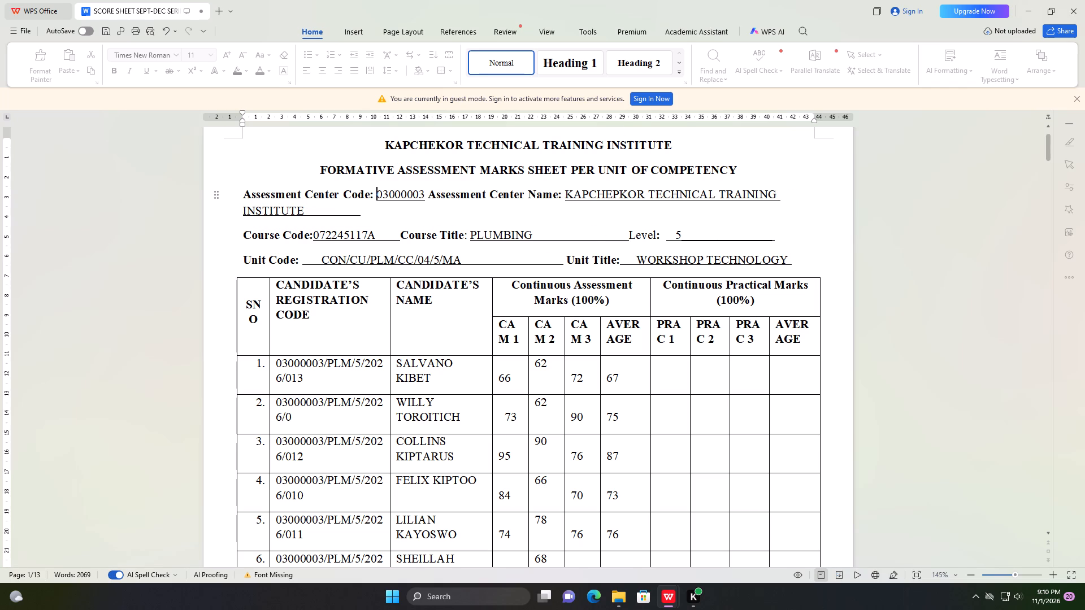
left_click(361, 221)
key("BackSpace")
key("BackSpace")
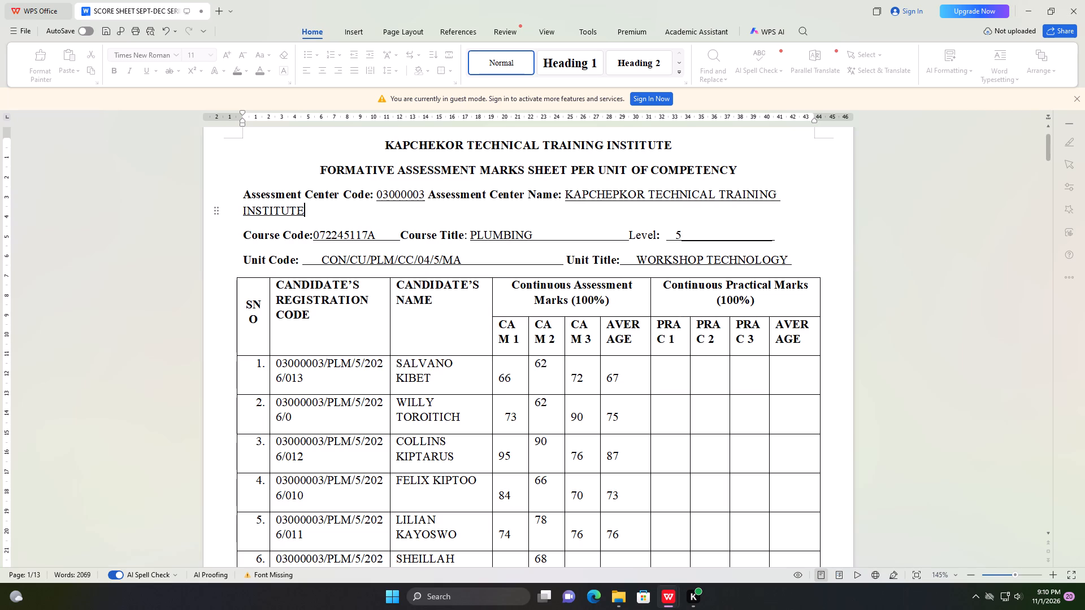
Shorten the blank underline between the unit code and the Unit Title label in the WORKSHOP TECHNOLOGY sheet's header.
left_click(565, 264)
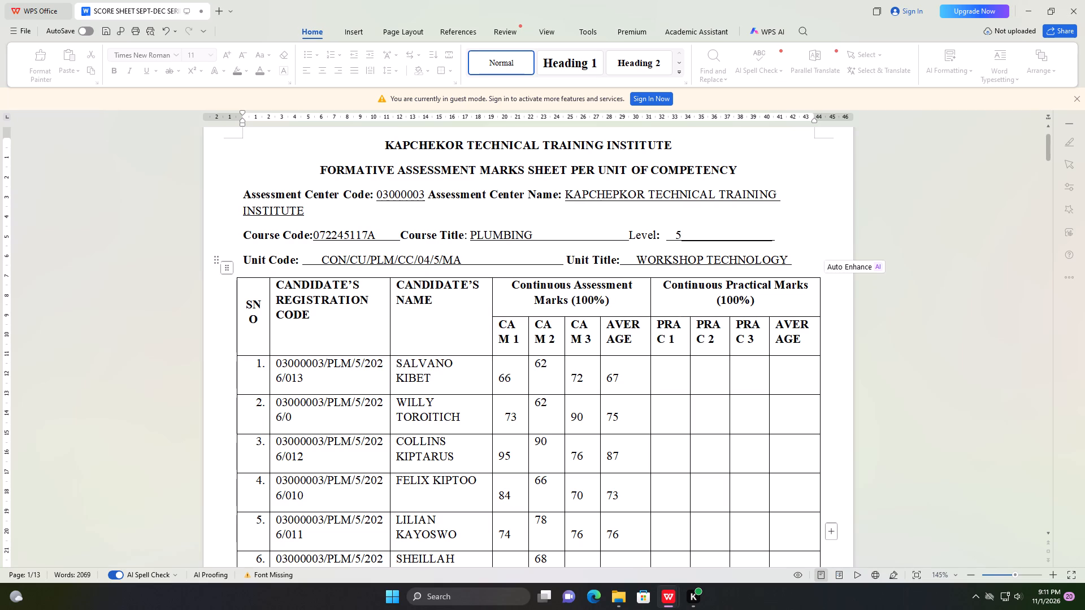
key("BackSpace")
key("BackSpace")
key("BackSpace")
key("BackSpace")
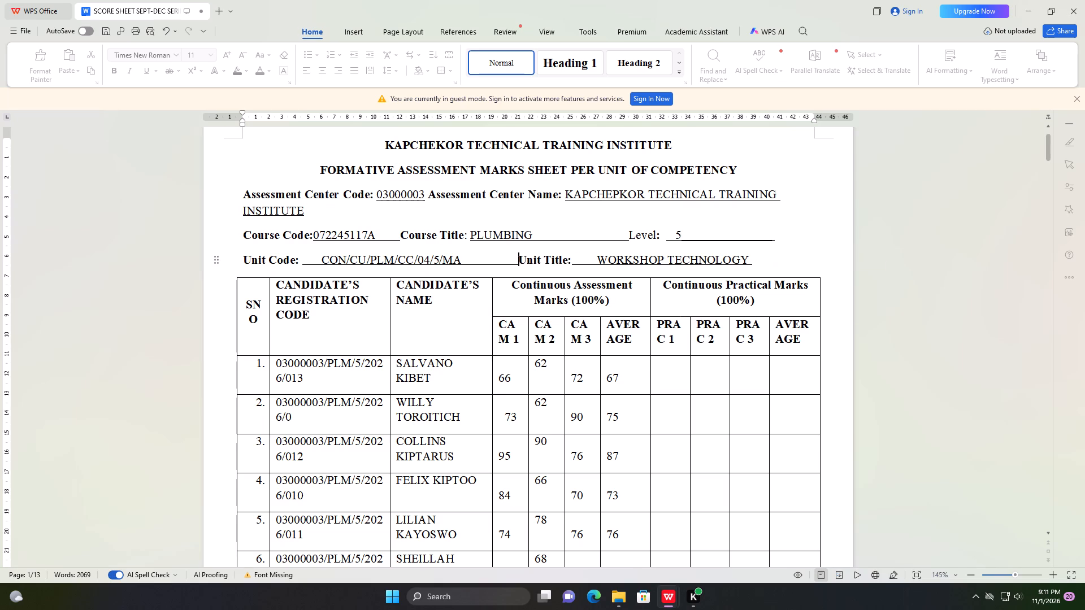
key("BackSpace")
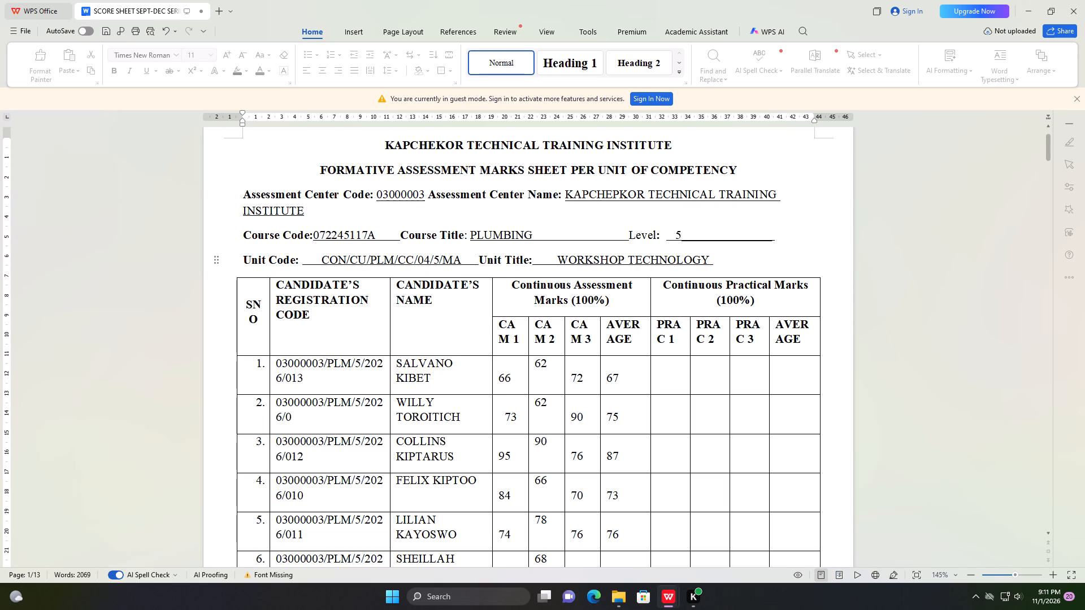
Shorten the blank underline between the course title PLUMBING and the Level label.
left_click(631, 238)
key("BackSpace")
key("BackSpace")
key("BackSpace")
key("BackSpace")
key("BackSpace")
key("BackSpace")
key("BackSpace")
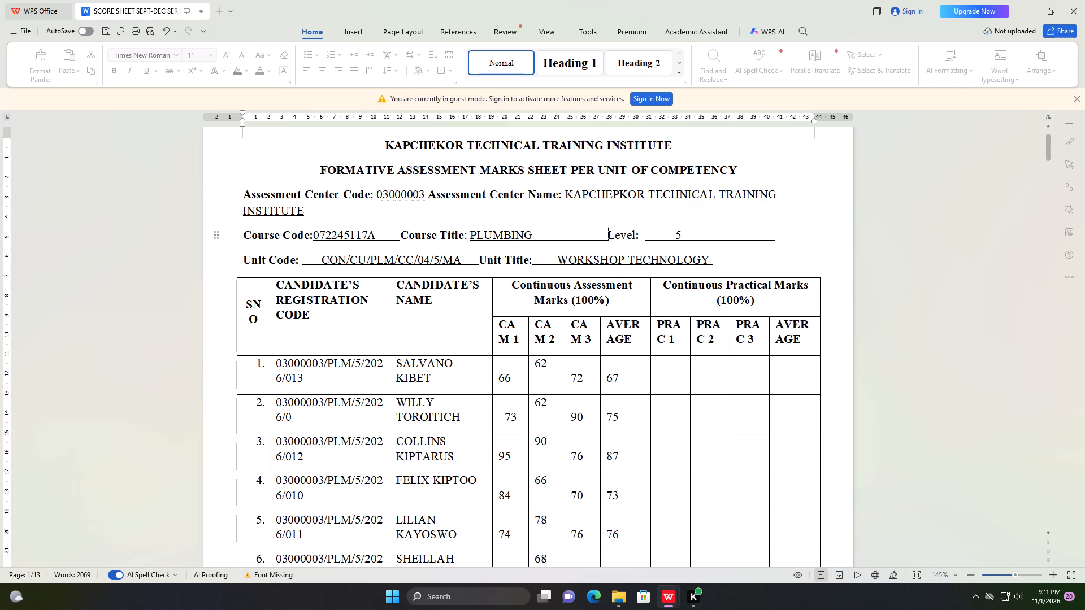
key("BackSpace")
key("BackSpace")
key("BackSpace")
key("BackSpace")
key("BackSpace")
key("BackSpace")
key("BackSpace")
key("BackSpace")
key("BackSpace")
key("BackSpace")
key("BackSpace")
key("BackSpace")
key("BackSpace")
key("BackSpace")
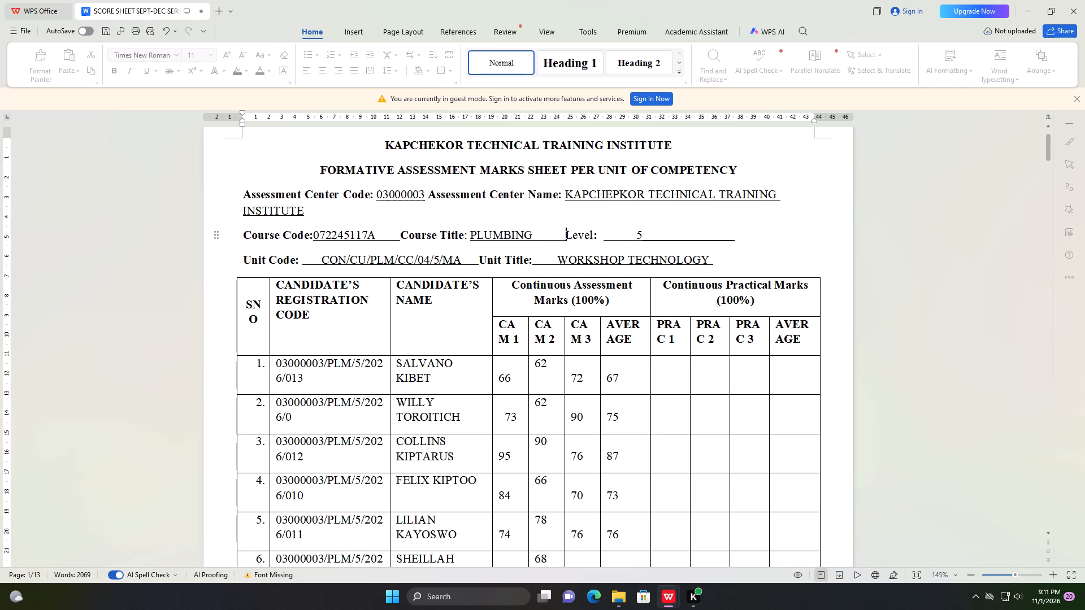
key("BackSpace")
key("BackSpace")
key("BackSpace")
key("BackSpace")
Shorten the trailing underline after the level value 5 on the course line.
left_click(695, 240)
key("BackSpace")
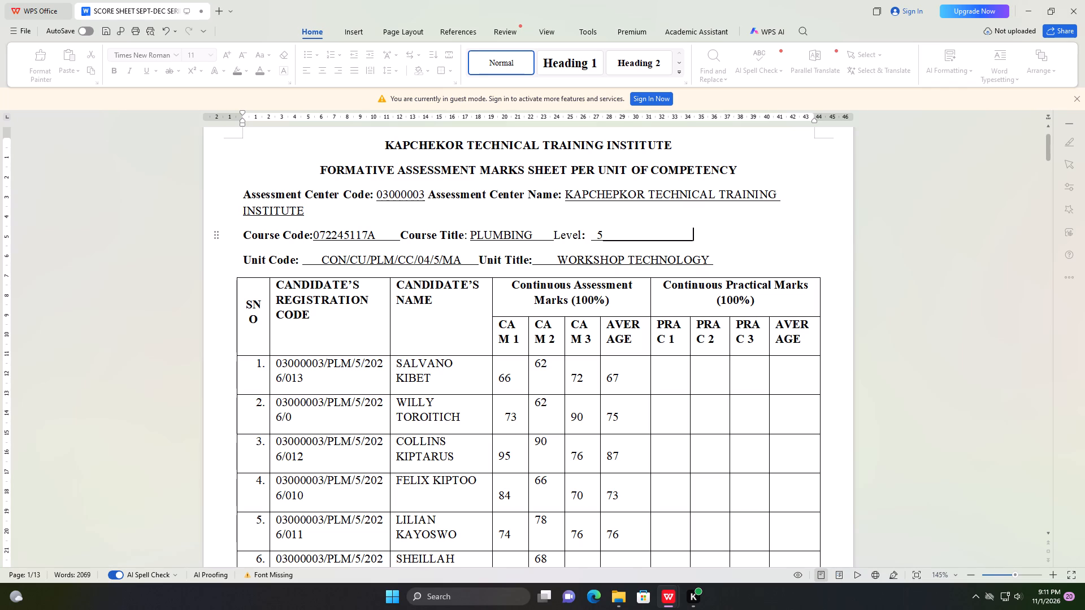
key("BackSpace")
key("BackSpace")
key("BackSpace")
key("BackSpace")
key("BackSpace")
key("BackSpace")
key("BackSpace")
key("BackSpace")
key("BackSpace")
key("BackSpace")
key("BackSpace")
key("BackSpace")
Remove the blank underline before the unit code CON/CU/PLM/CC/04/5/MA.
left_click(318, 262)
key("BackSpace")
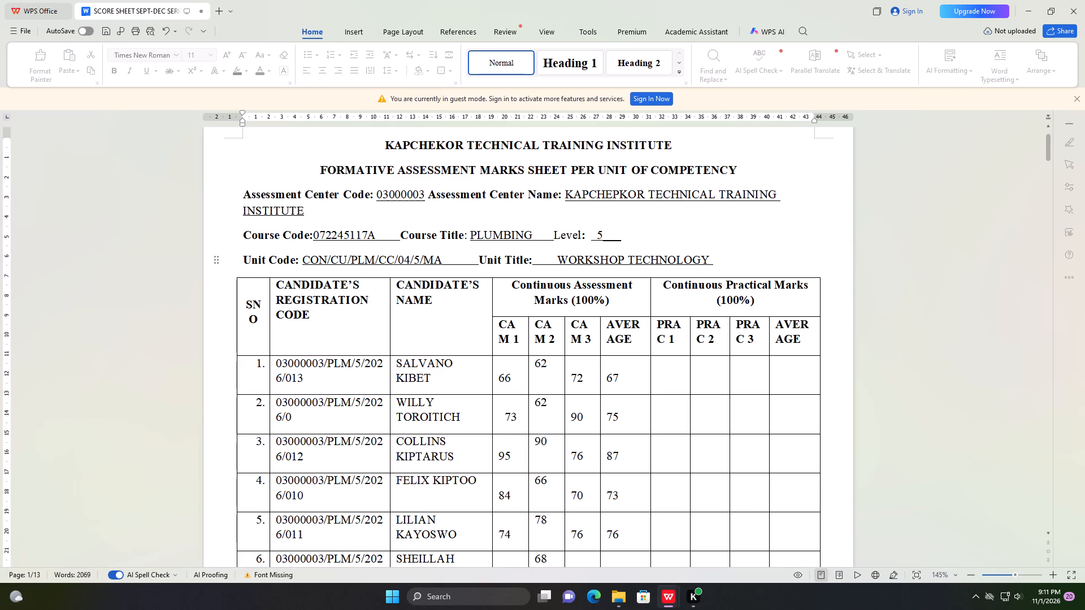
Delete the entire WORKSHOP TECHNOLOGY marks sheet on page 1, from its institute heading through the internal verifier's date line.
scroll(338, 280, "down", 3)
scroll(338, 280, "up", 3)
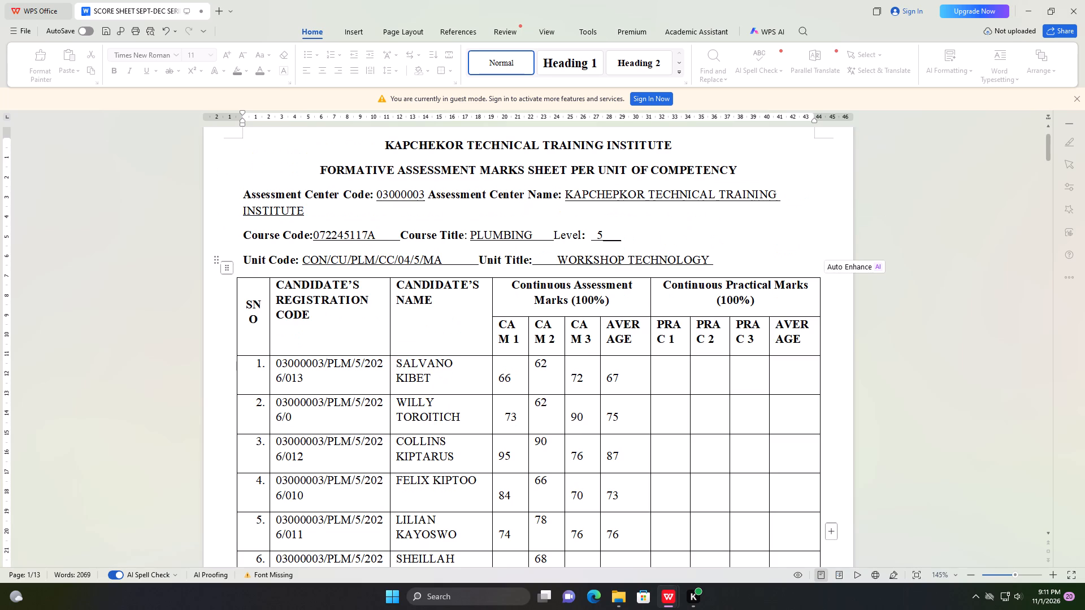
scroll(339, 281, "down", 14)
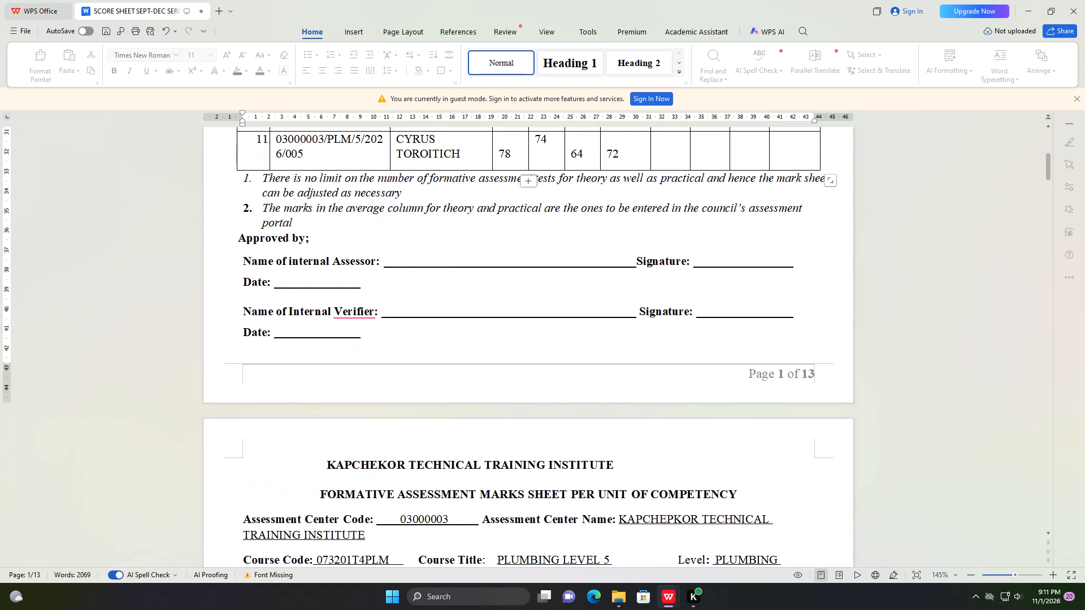
scroll(366, 293, "down", 6)
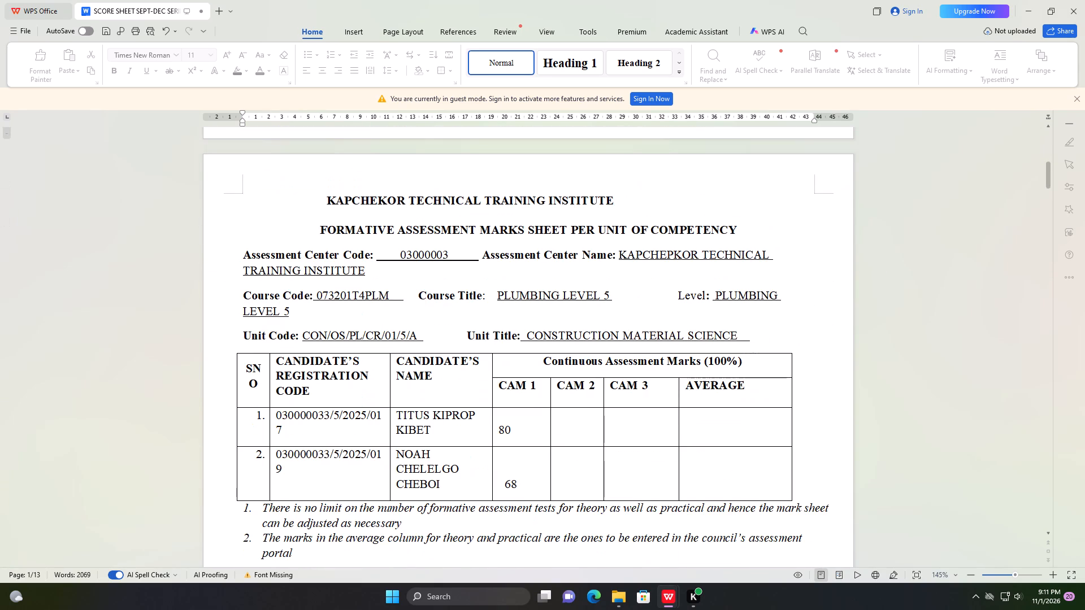
scroll(367, 291, "up", 2)
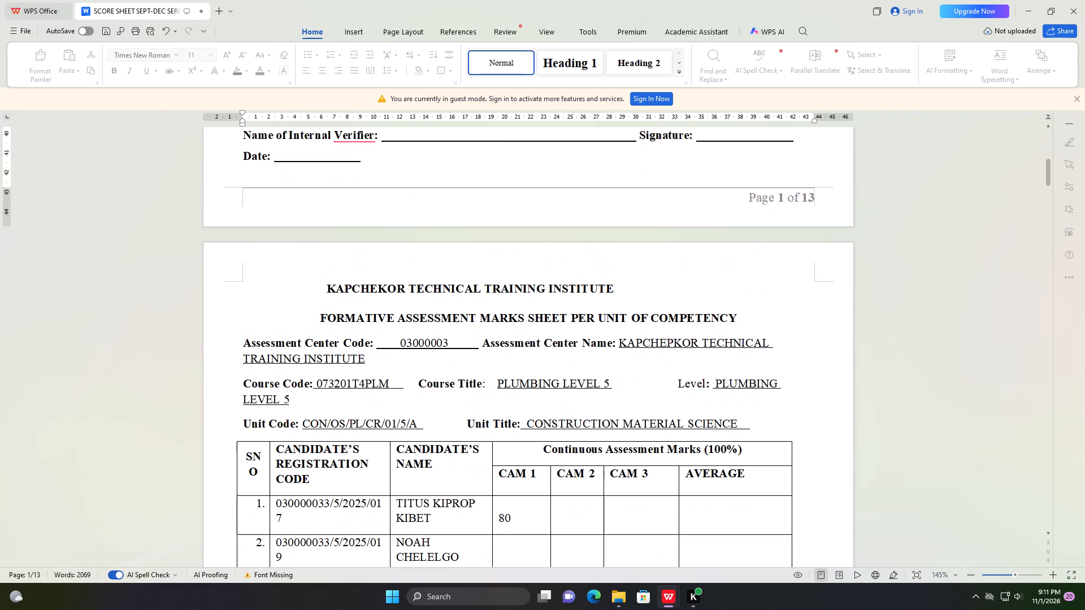
scroll(368, 291, "up", 7)
scroll(369, 295, "down", 4)
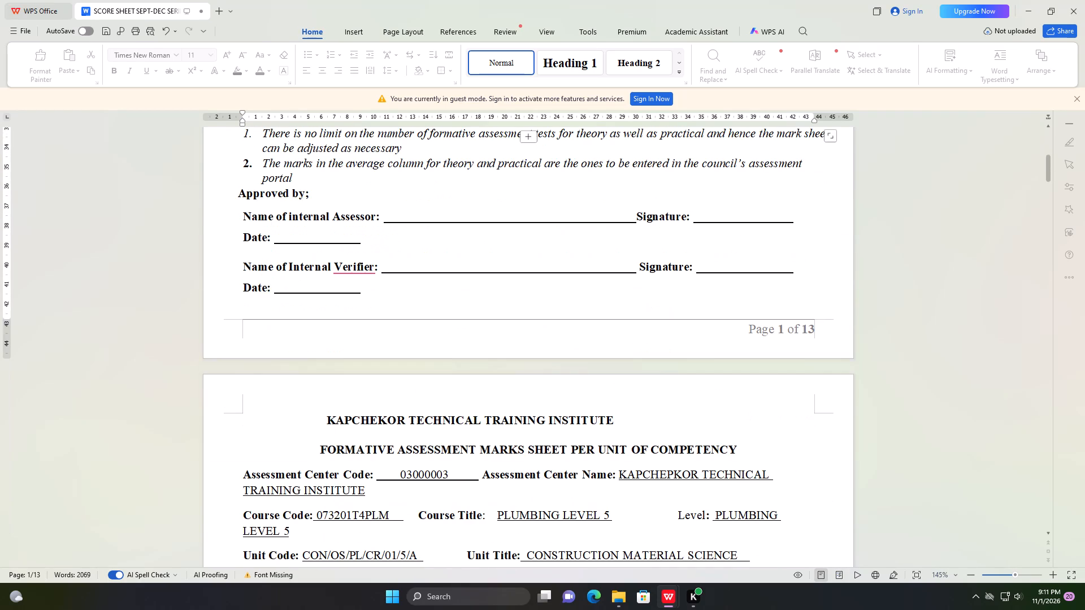
left_click_drag(371, 297, 223, 49)
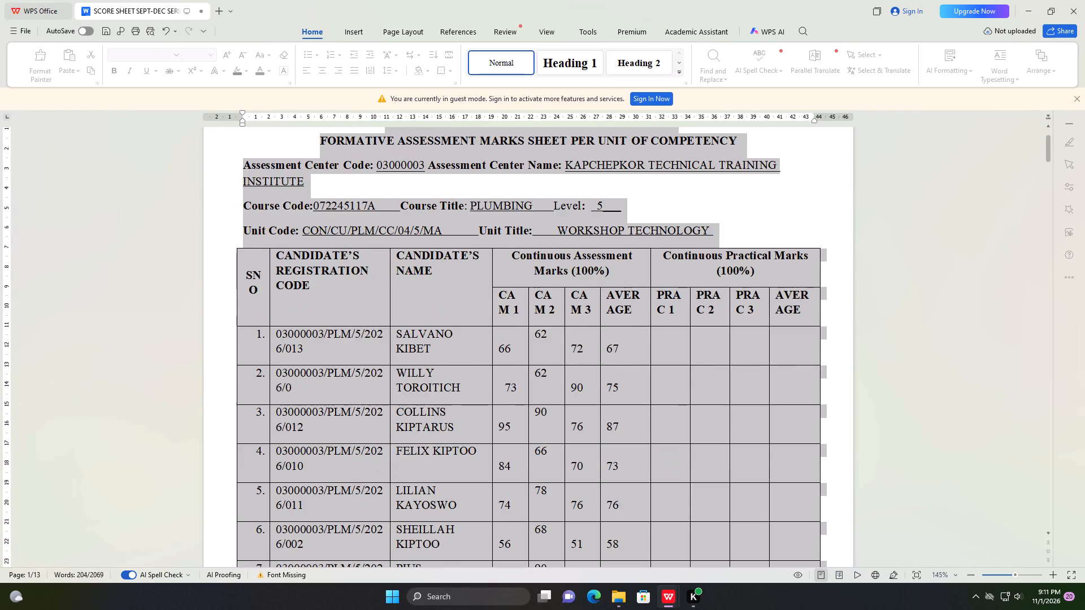
left_click_drag(223, 49, 224, 59)
key("BackSpace")
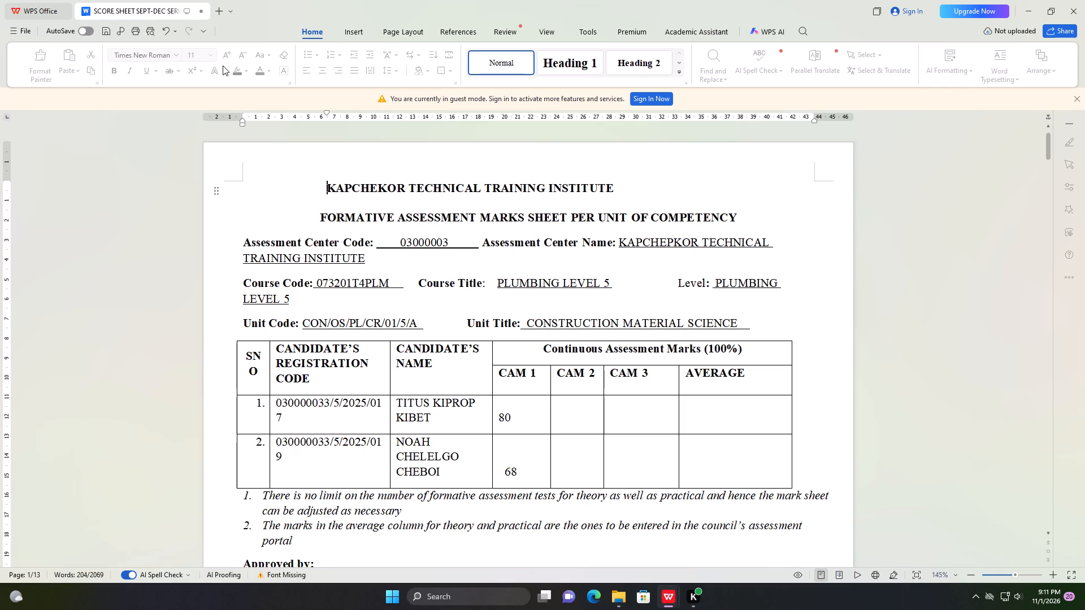
Insert a blank line above the BUIDING TECHNOLOGY sheet's institute heading so that the heading starts on page 2.
scroll(361, 254, "down", 7)
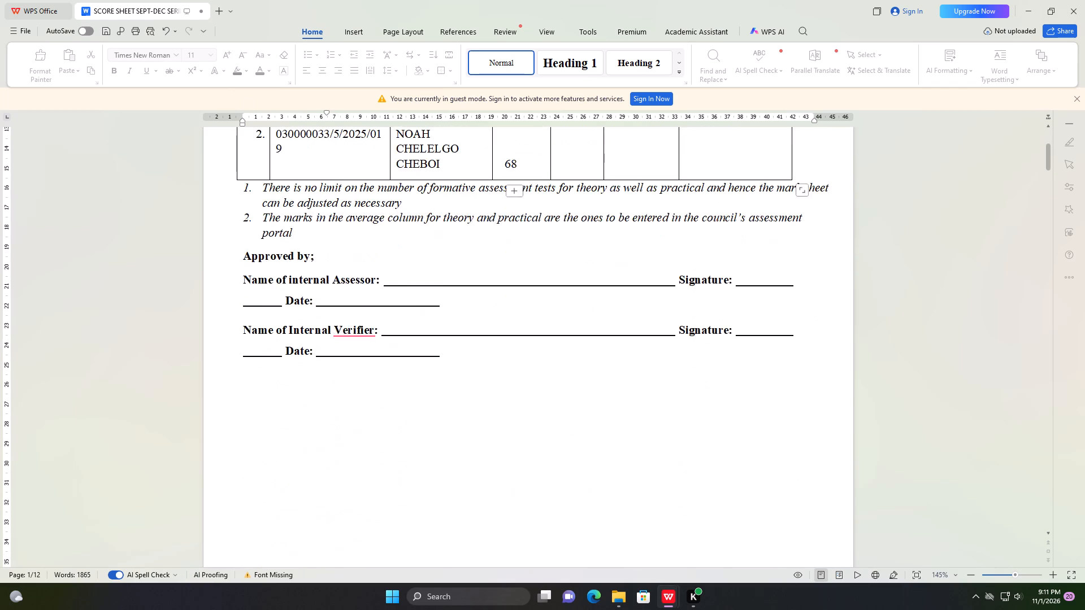
scroll(362, 260, "down", 10)
left_click(444, 246)
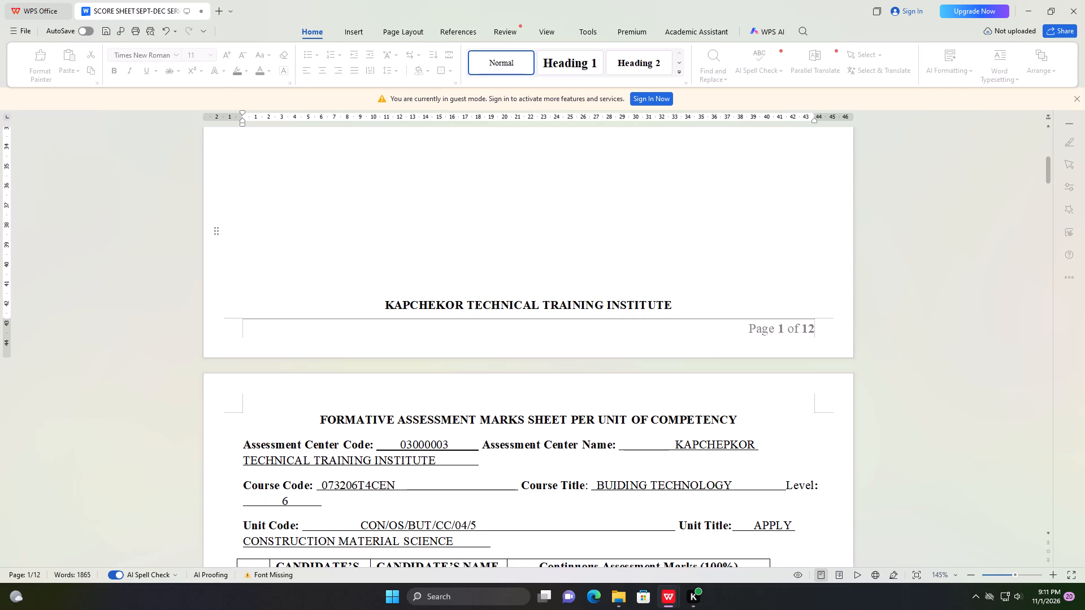
key("Return")
Shorten the name underlines for the internal assessor and internal verifier on page 2 so each signature and date share that line.
scroll(445, 242, "down", 5)
scroll(445, 242, "up", 4)
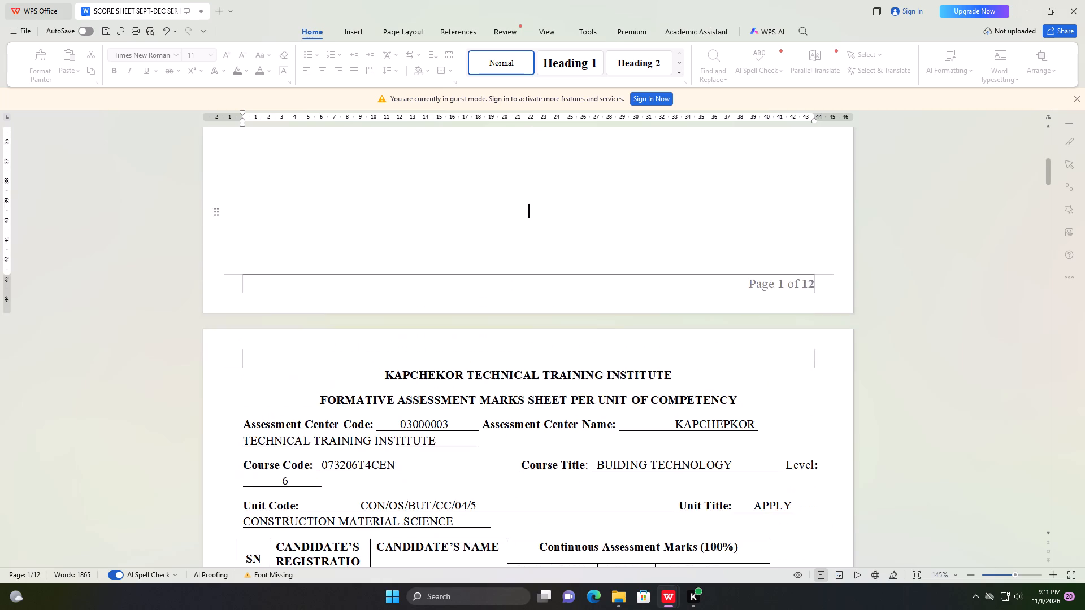
scroll(444, 248, "up", 9)
scroll(444, 253, "down", 7)
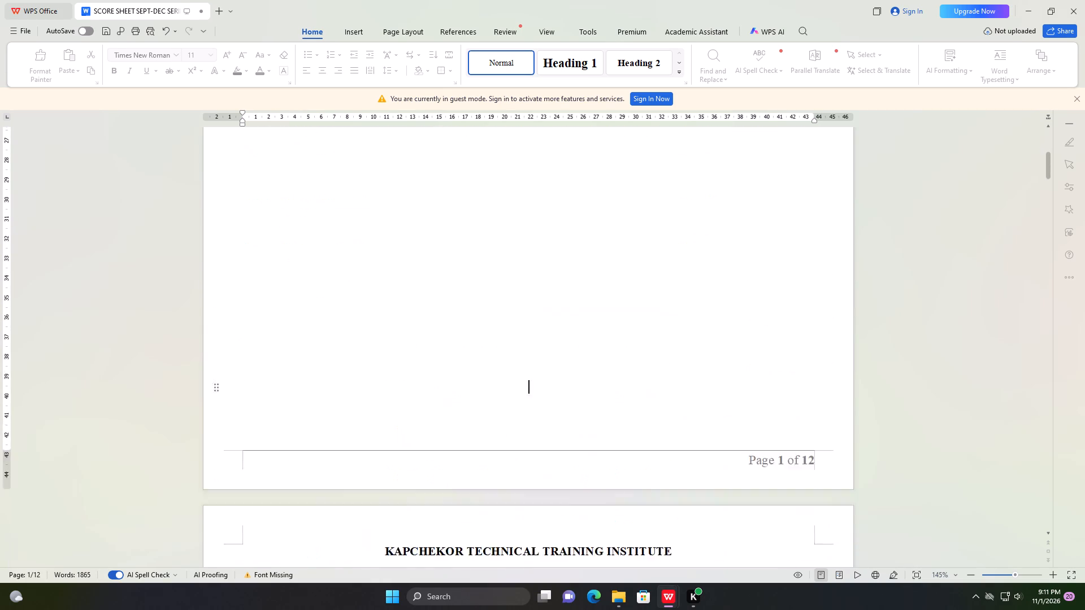
scroll(444, 255, "down", 10)
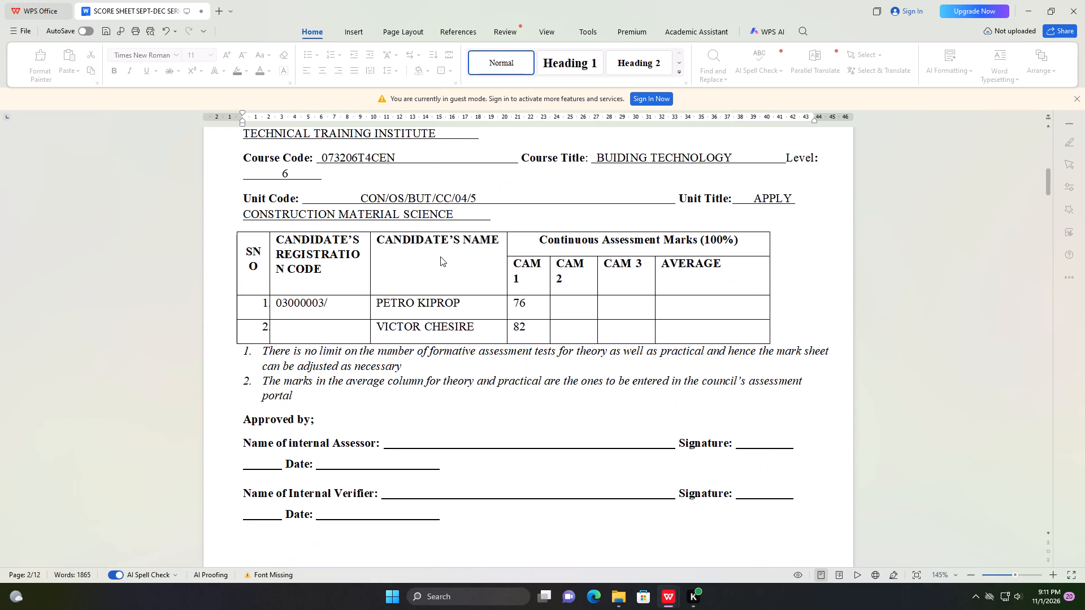
scroll(440, 256, "down", 3)
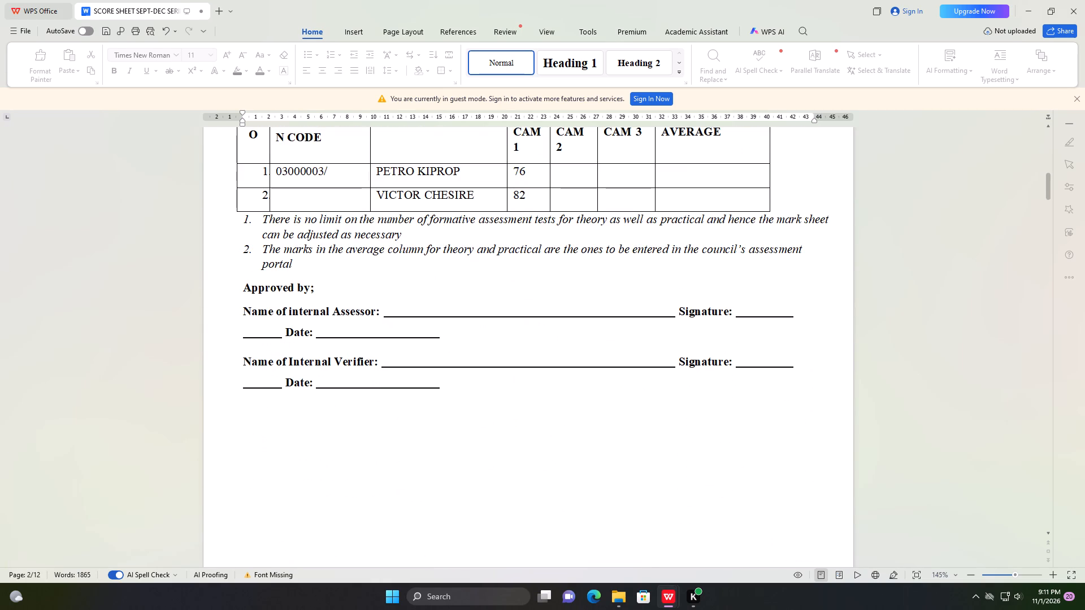
left_click_drag(675, 316, 524, 308)
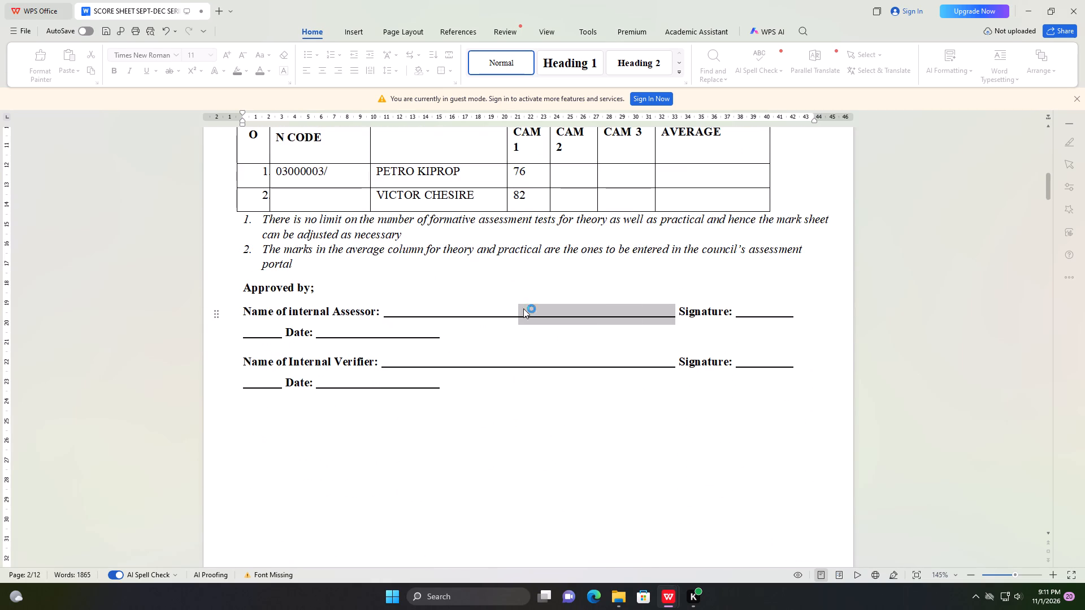
key("BackSpace")
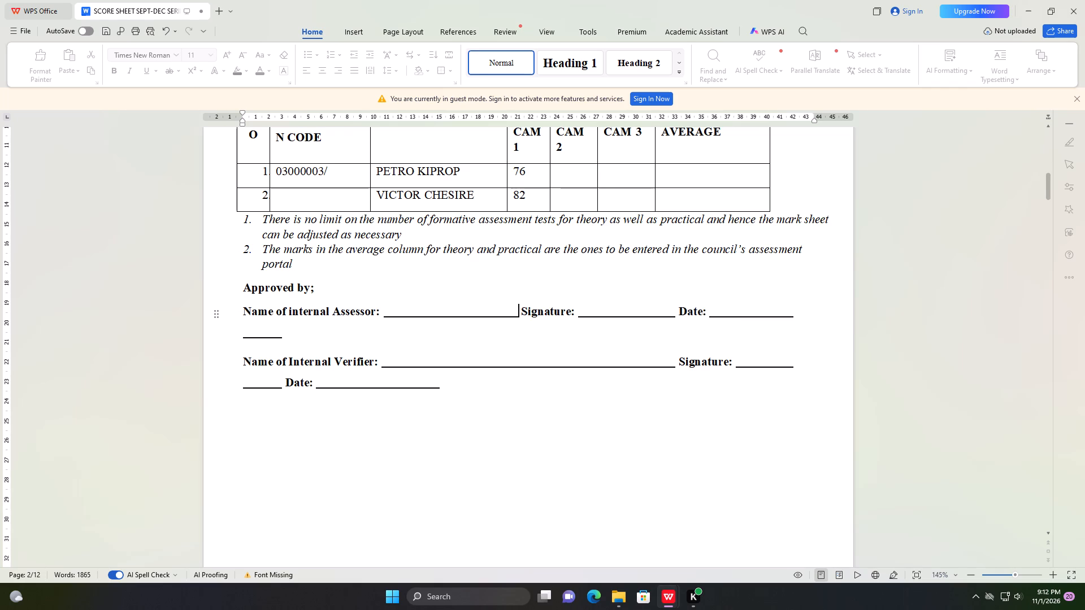
left_click_drag(676, 371, 519, 364)
key("BackSpace")
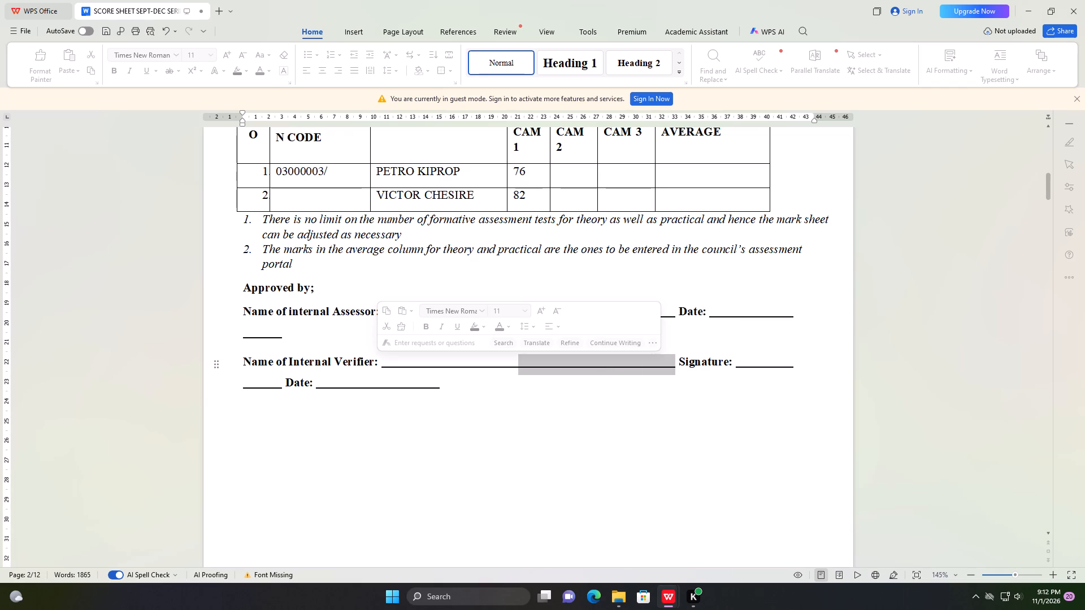
key("BackSpace")
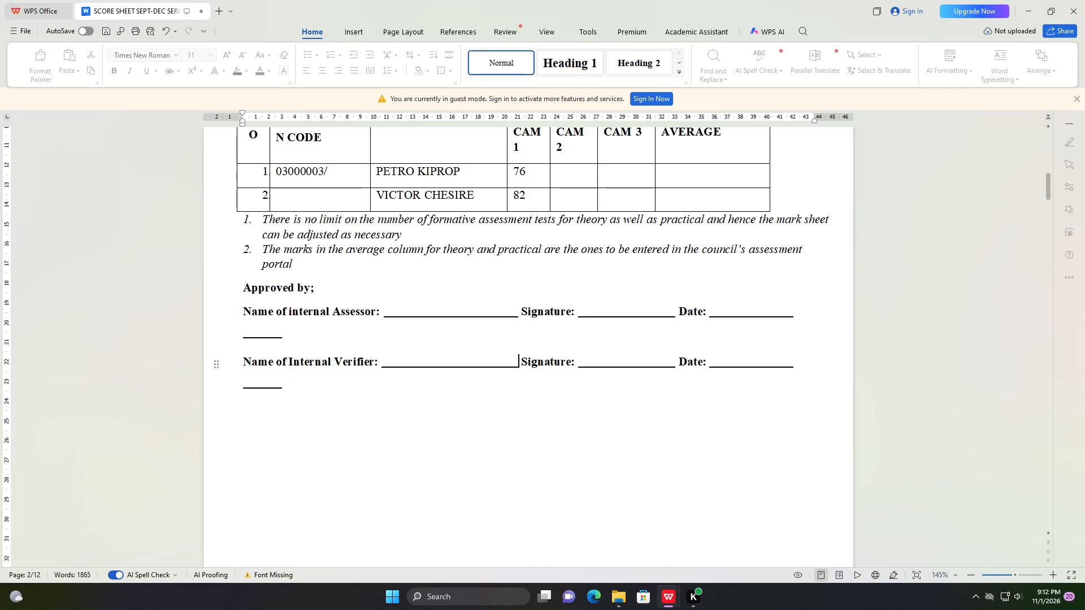
Delete the leftover underline segments wrapped below the internal verifier and internal assessor lines on page 2.
scroll(515, 363, "down", 4)
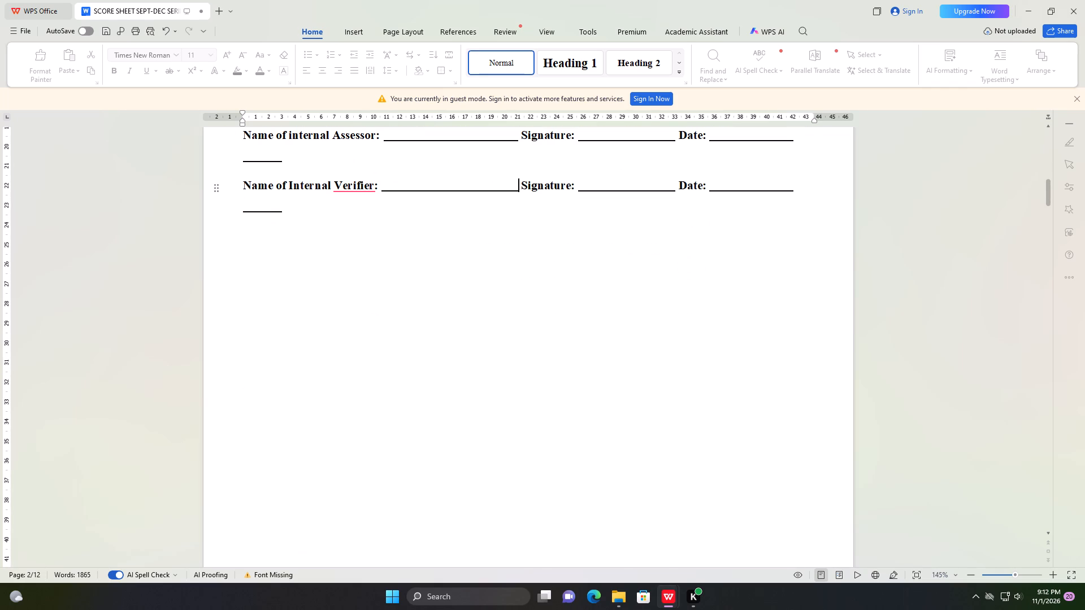
left_click_drag(295, 222, 237, 214)
key("BackSpace")
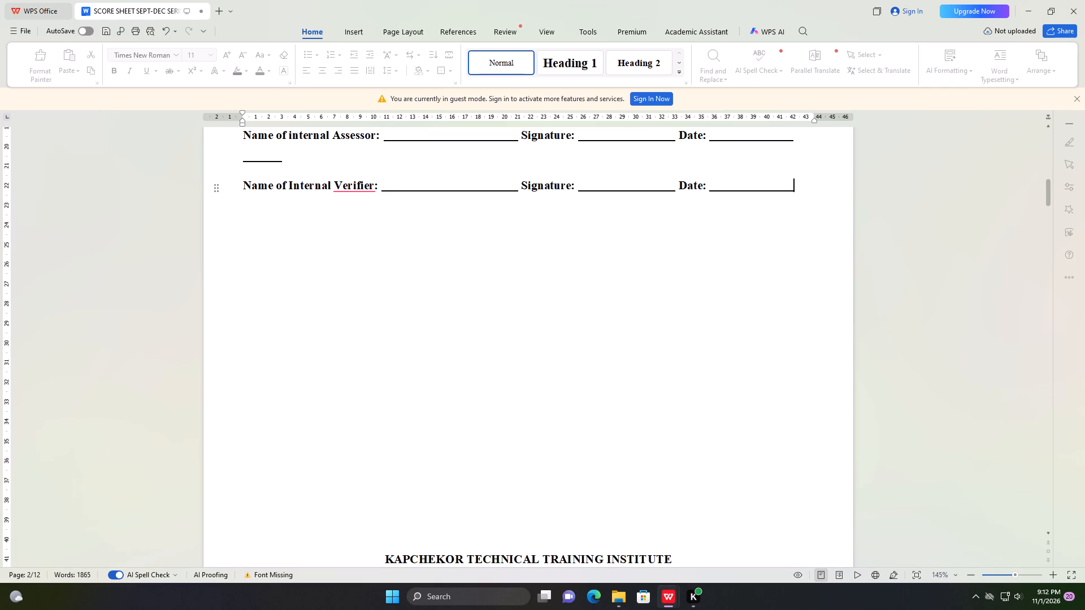
left_click_drag(282, 162, 235, 163)
key("BackSpace")
Insert two blank lines above the PLUMBING sheet's institute heading near the bottom of page 2.
left_click(491, 457)
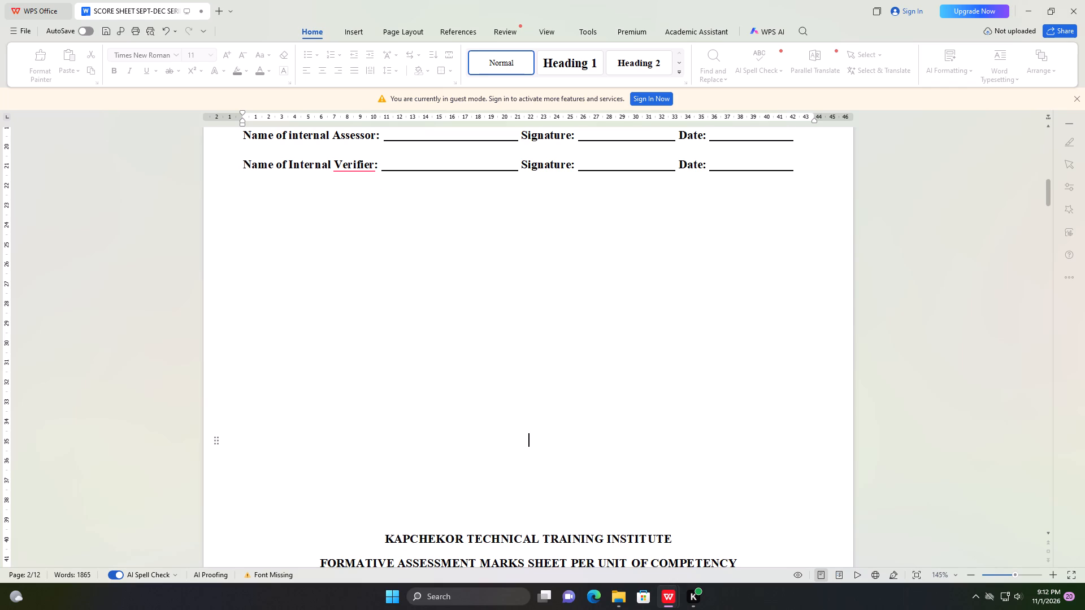
key("Return")
key("Return")
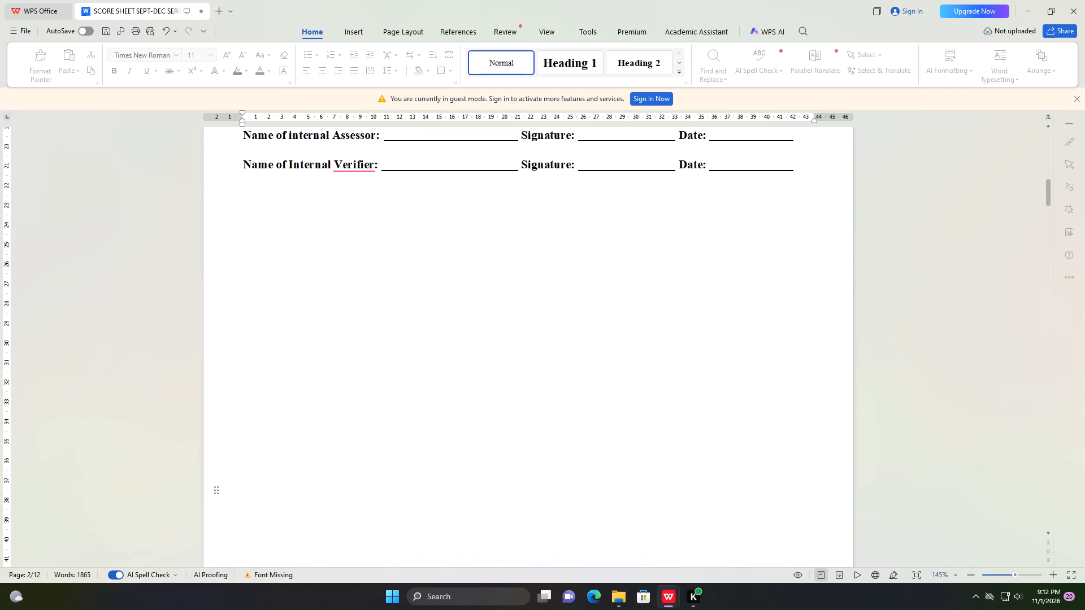
Trim the blank underlines around unit code CON/OS/BUT/CC/04/5 and before the unit title on the BUIDING TECHNOLOGY sheet.
scroll(485, 442, "up", 9)
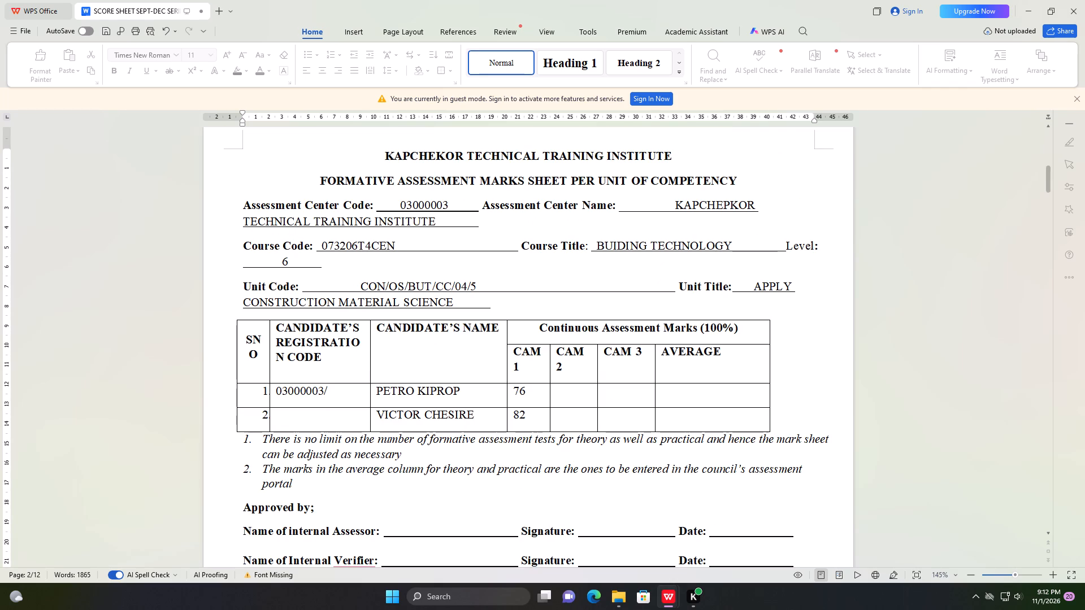
left_click_drag(678, 289, 526, 294)
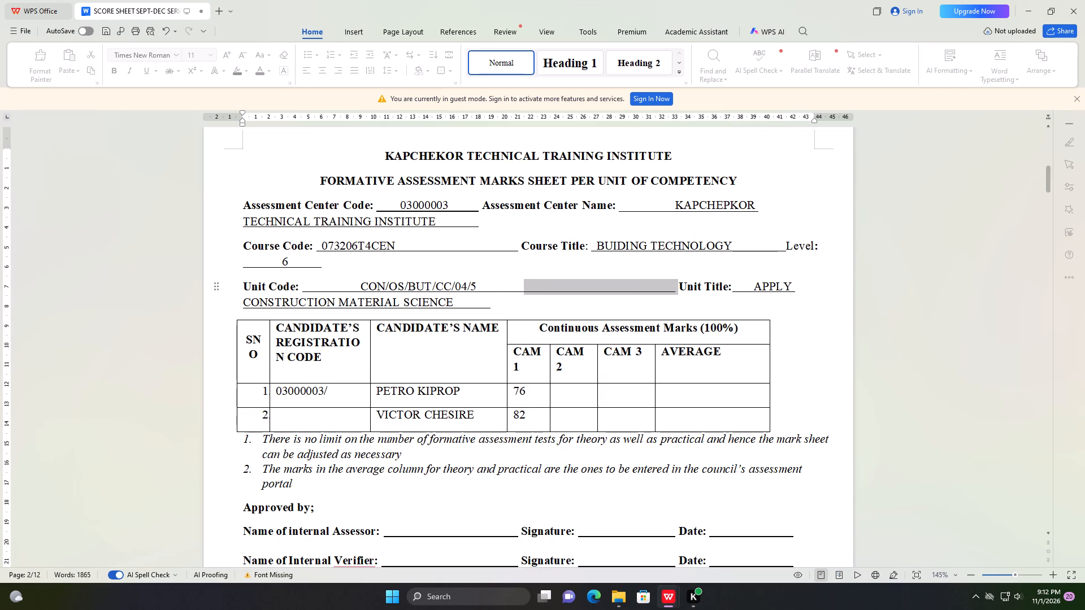
left_click_drag(526, 294, 492, 291)
key("BackSpace")
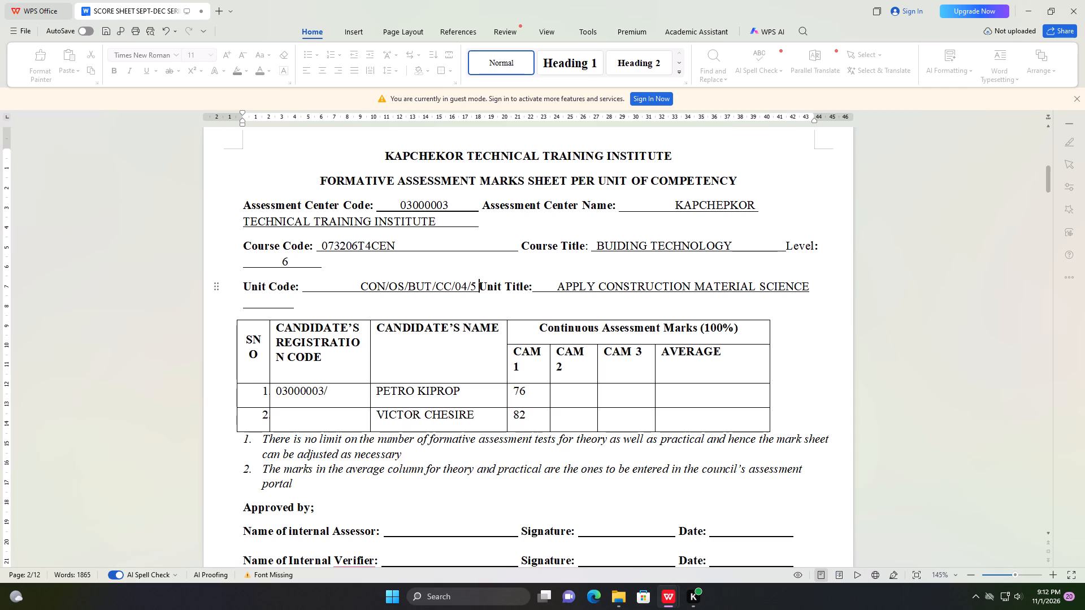
left_click_drag(360, 291, 306, 288)
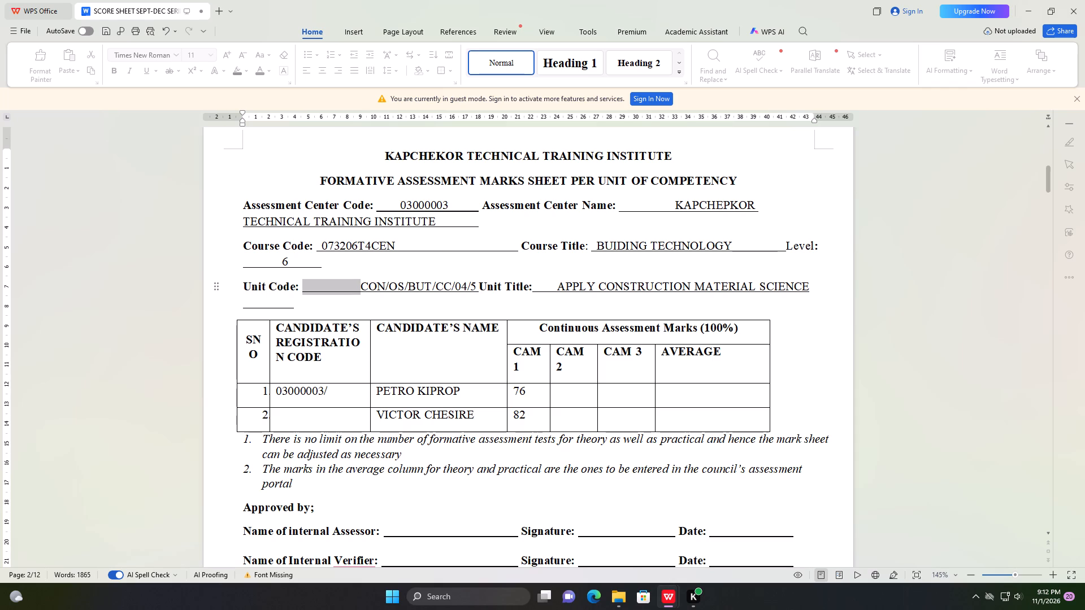
left_click_drag(306, 288, 305, 289)
key("BackSpace")
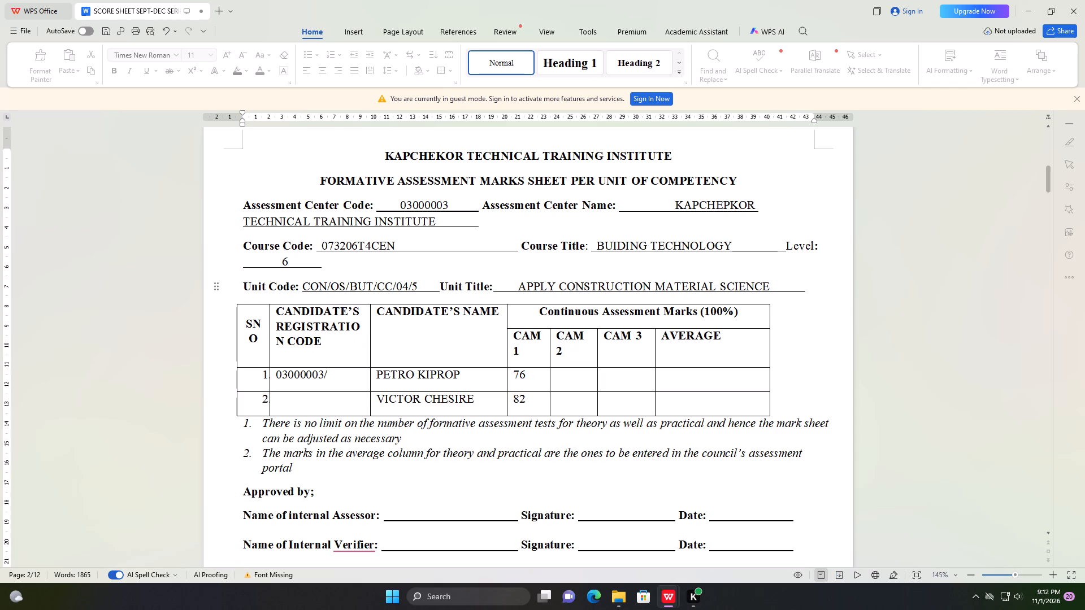
left_click(515, 291)
key("BackSpace")
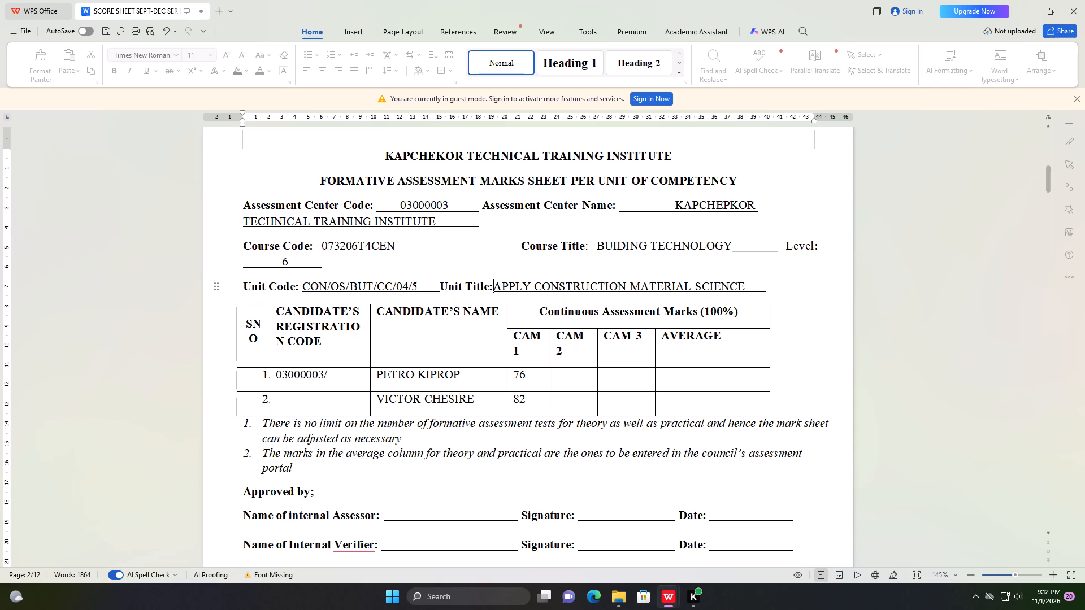
Insert one more blank line above the PLUMBING sheet's institute heading so that the heading starts on page 3.
scroll(432, 320, "down", 1)
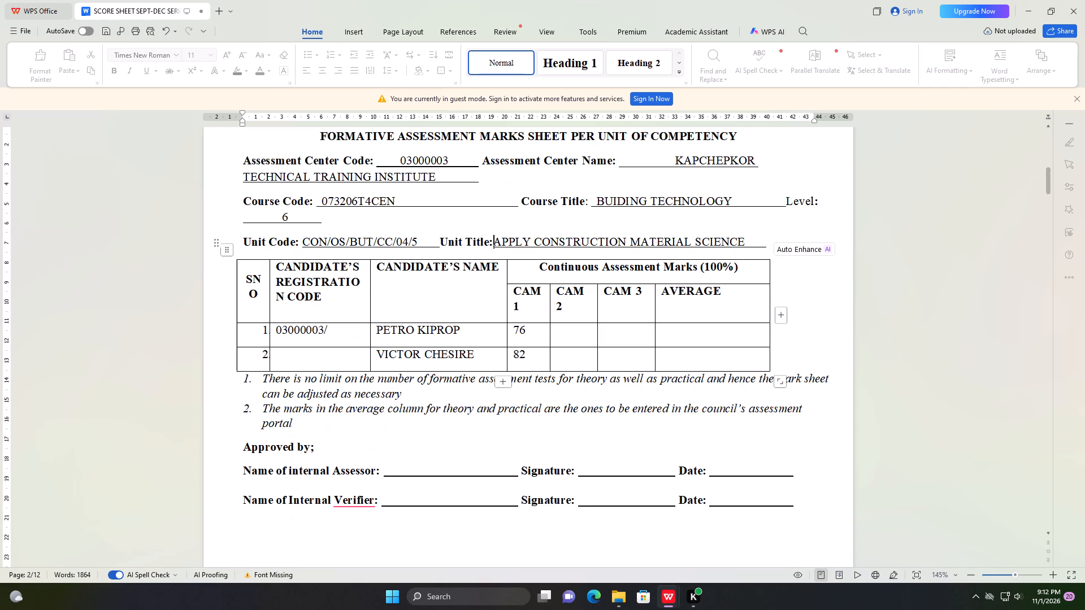
scroll(430, 323, "down", 9)
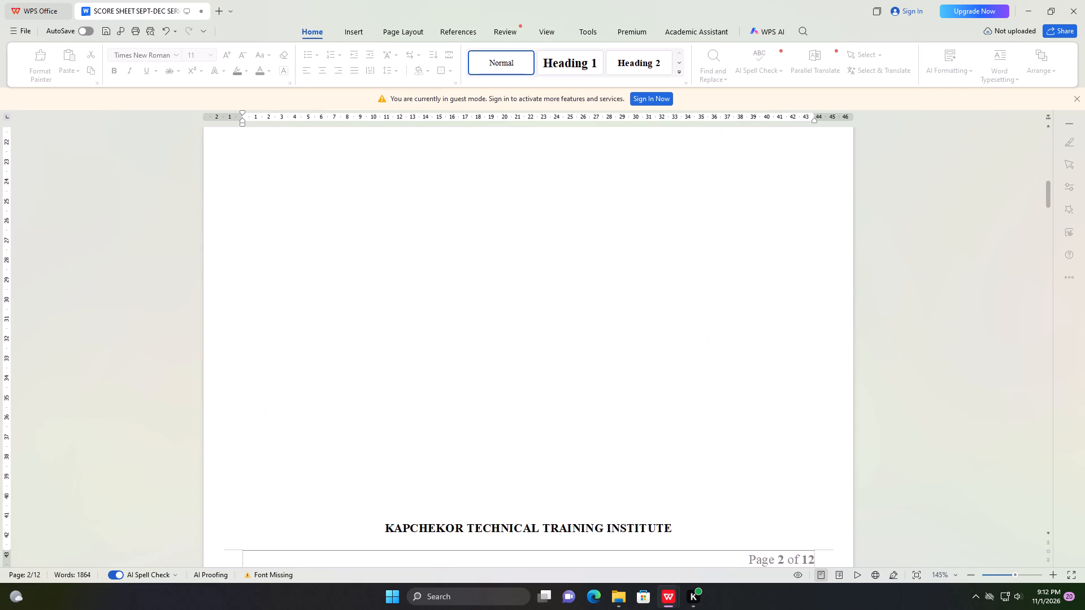
scroll(429, 332, "down", 5)
left_click(459, 265)
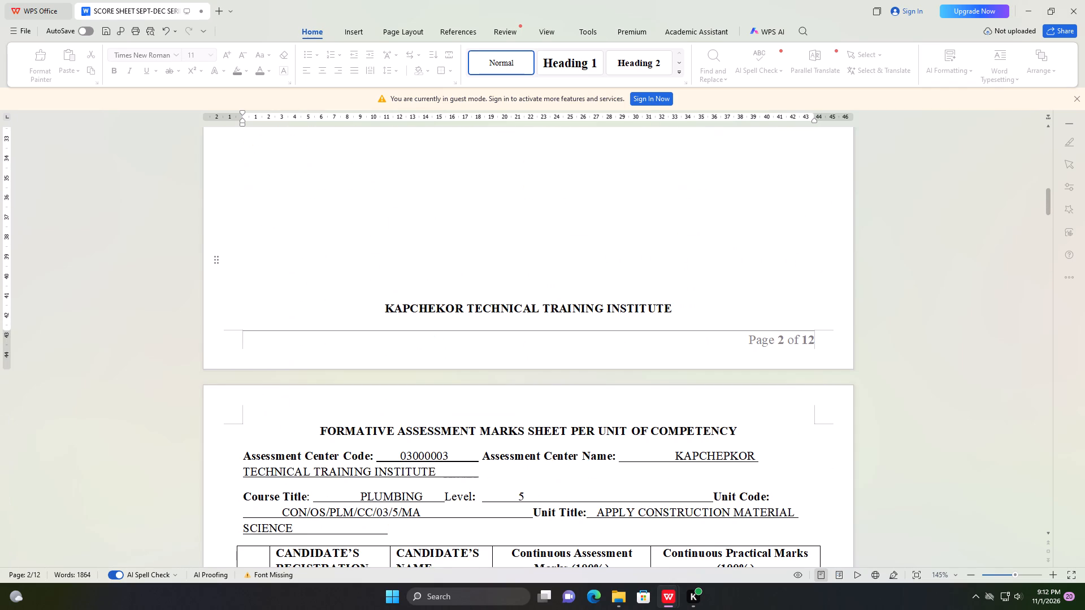
key("Return")
Delete the entire PLUMBING marks sheet on page 3, from its institute heading through the internal verifier's date line.
scroll(460, 264, "down", 5)
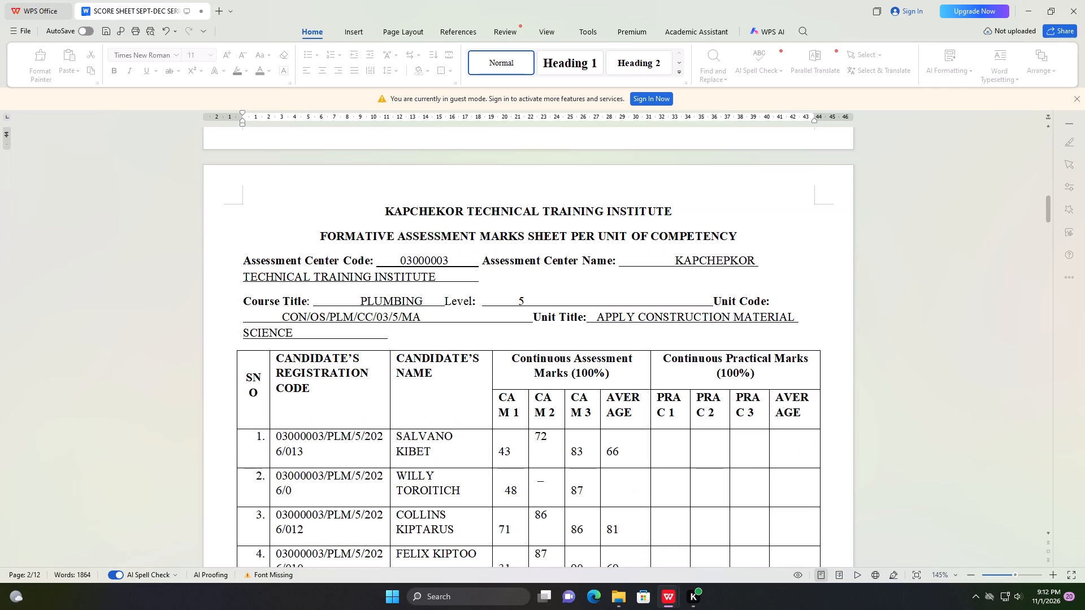
scroll(459, 268, "down", 10)
scroll(523, 299, "down", 4)
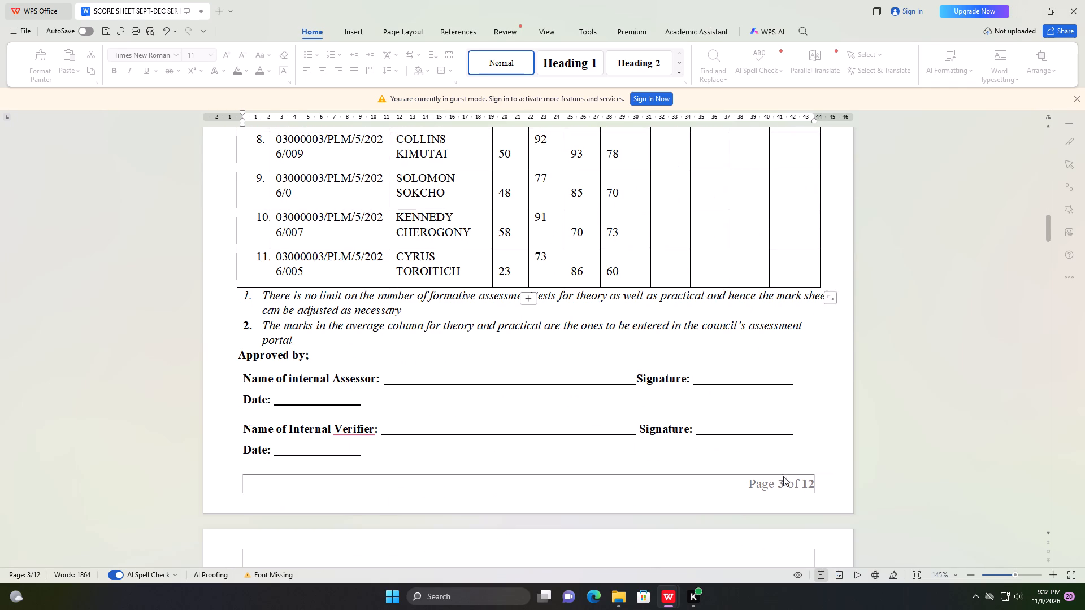
left_click_drag(414, 454, 260, 175)
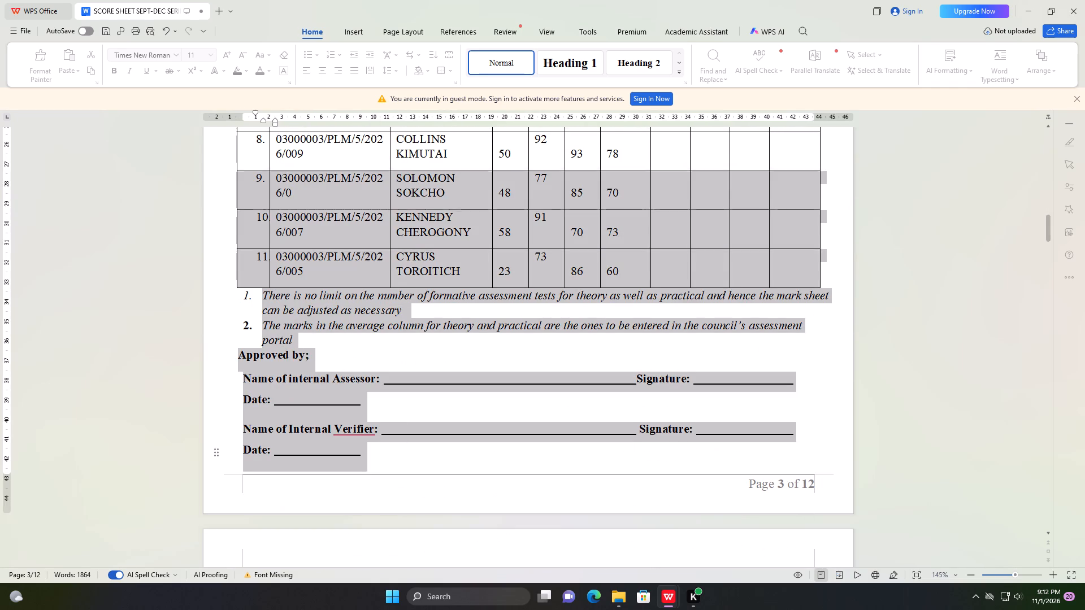
left_click_drag(260, 175, 254, 133)
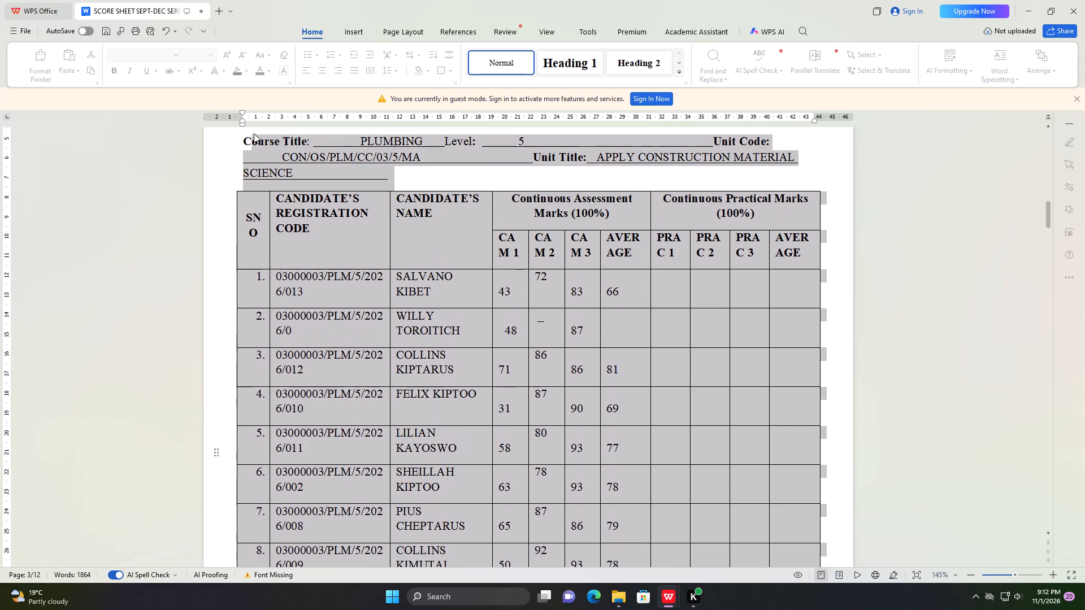
left_click_drag(254, 133, 309, 380)
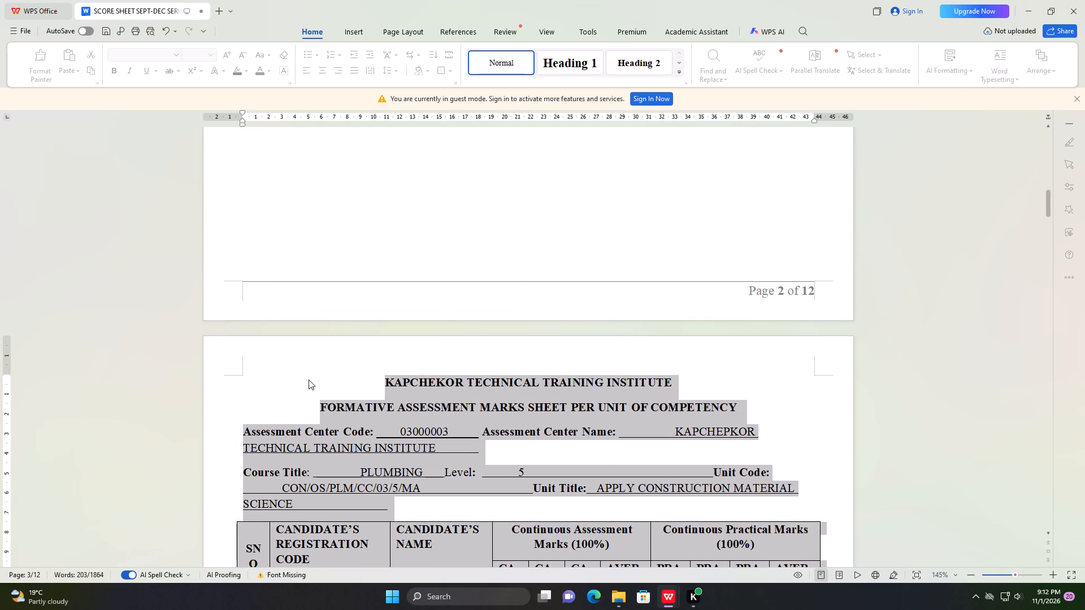
key("BackSpace")
Examine the BUILDING TECHNOLOGY marks sheet on page 3 and compare it with the BUIDING TECHNOLOGY sheet on page 2.
scroll(309, 374, "down", 4)
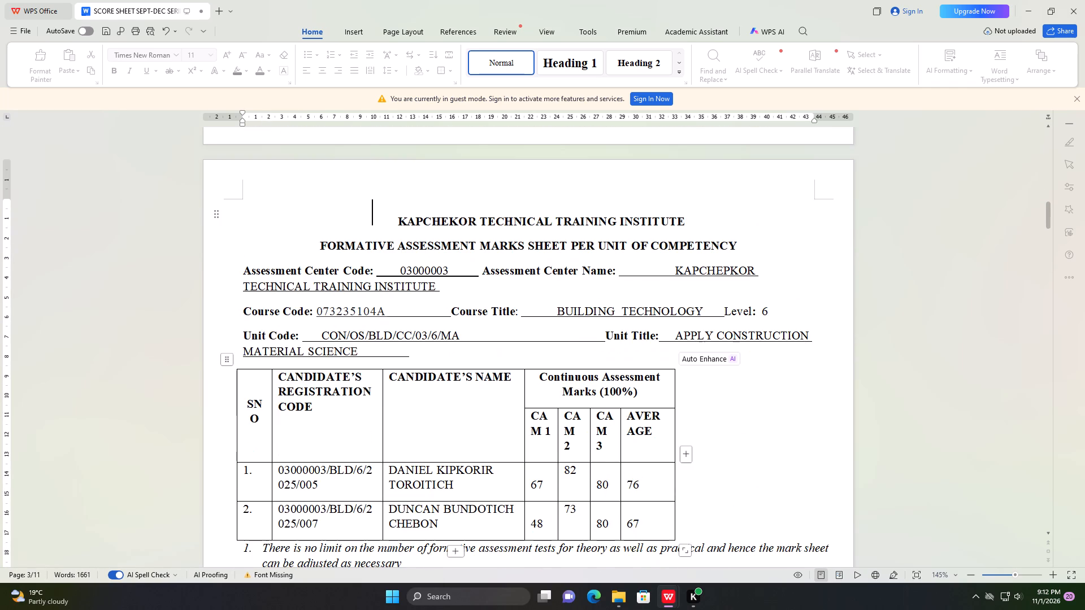
scroll(309, 380, "down", 3)
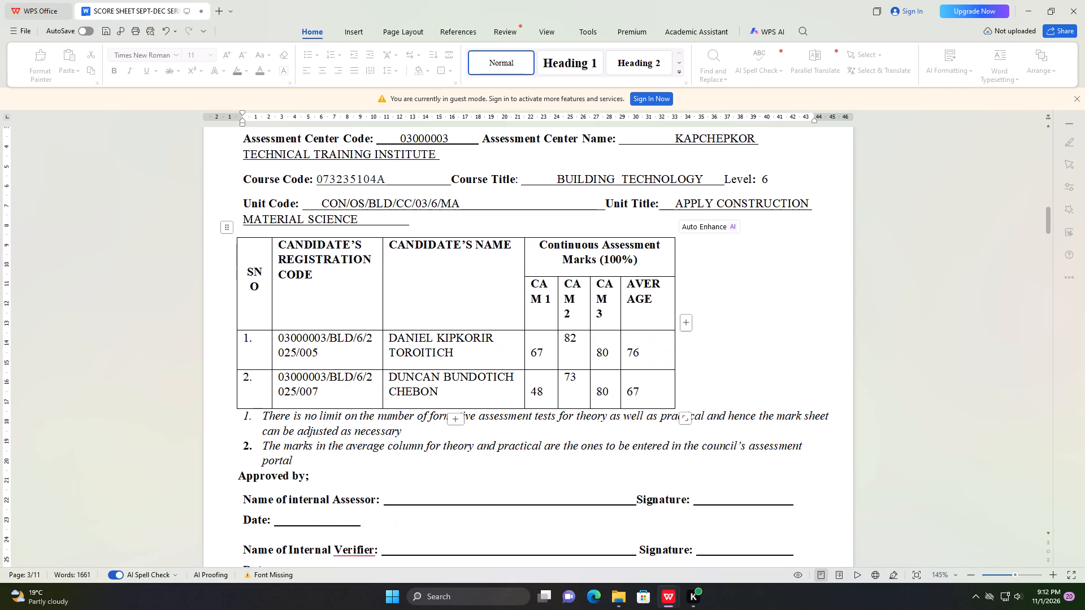
scroll(309, 381, "up", 2)
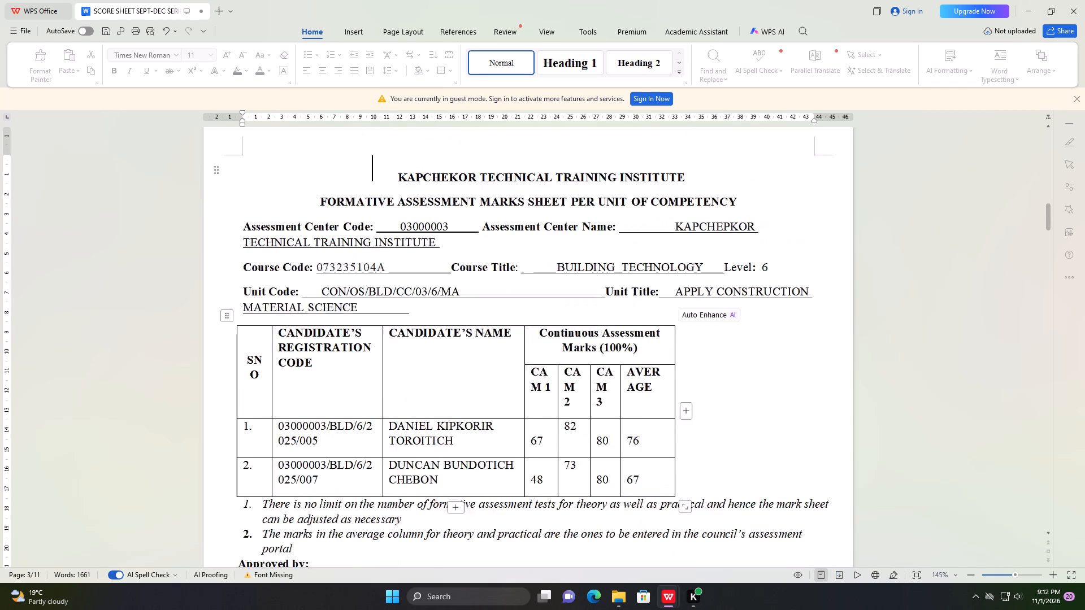
scroll(310, 382, "up", 1)
left_click_drag(392, 221, 400, 219)
left_click(409, 210)
scroll(535, 206, "up", 8)
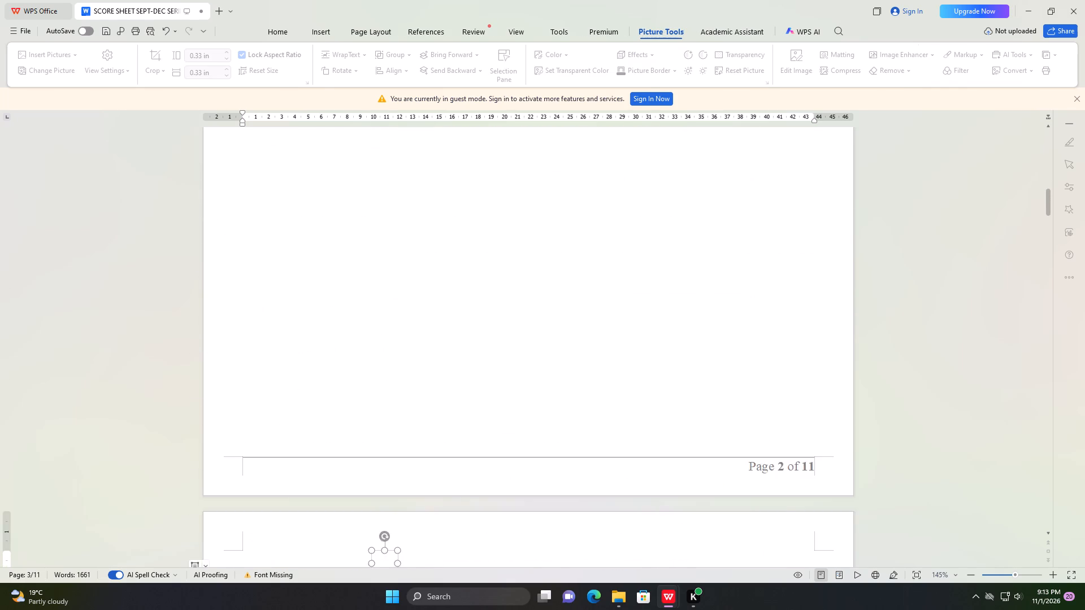
scroll(531, 292, "up", 12)
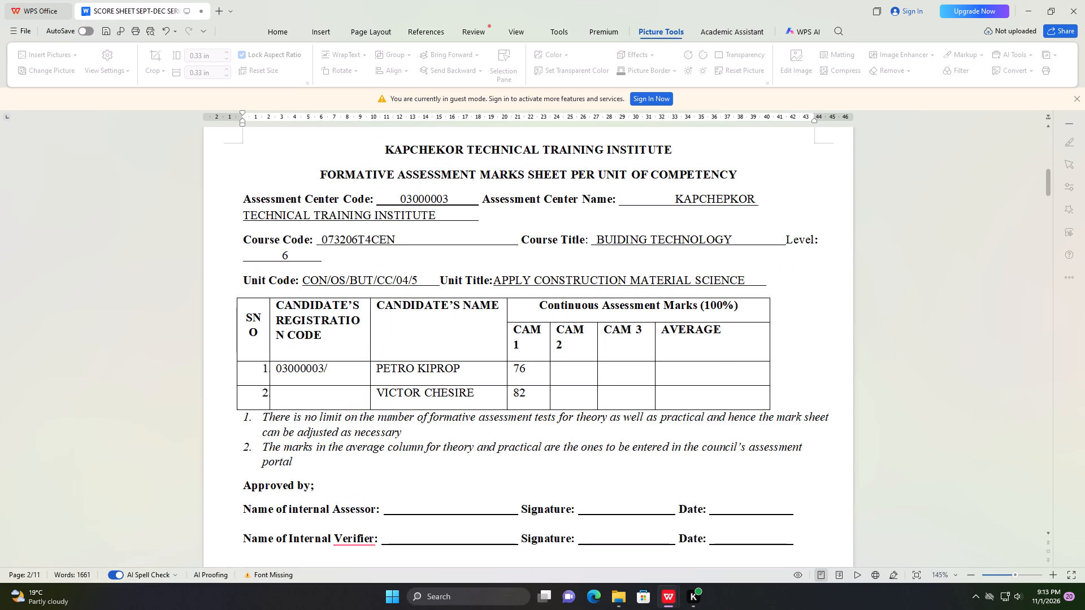
scroll(533, 322, "down", 17)
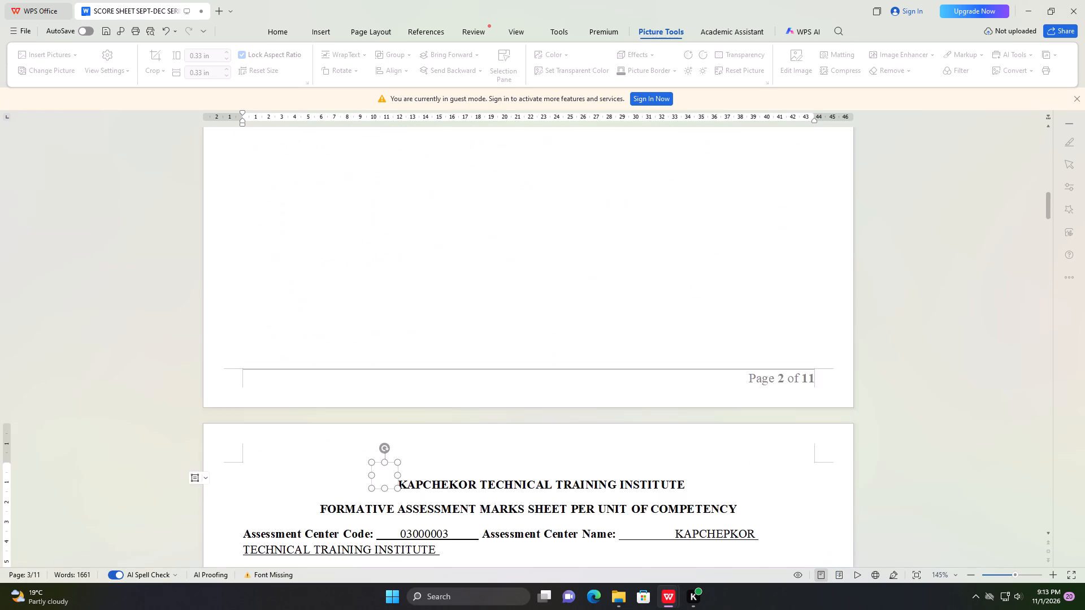
scroll(523, 319, "down", 5)
Delete the entire level 6 BUILDING TECHNOLOGY marks sheet on page 3, from its institute heading through the internal verifier's date line.
left_click(428, 279)
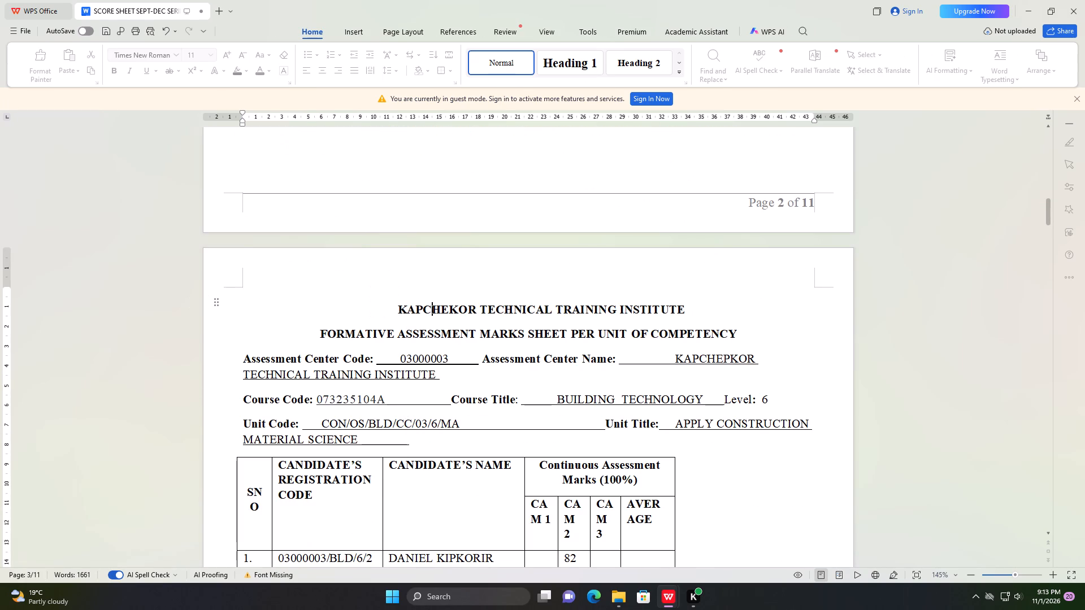
left_click(398, 303)
left_click_drag(398, 303, 594, 546)
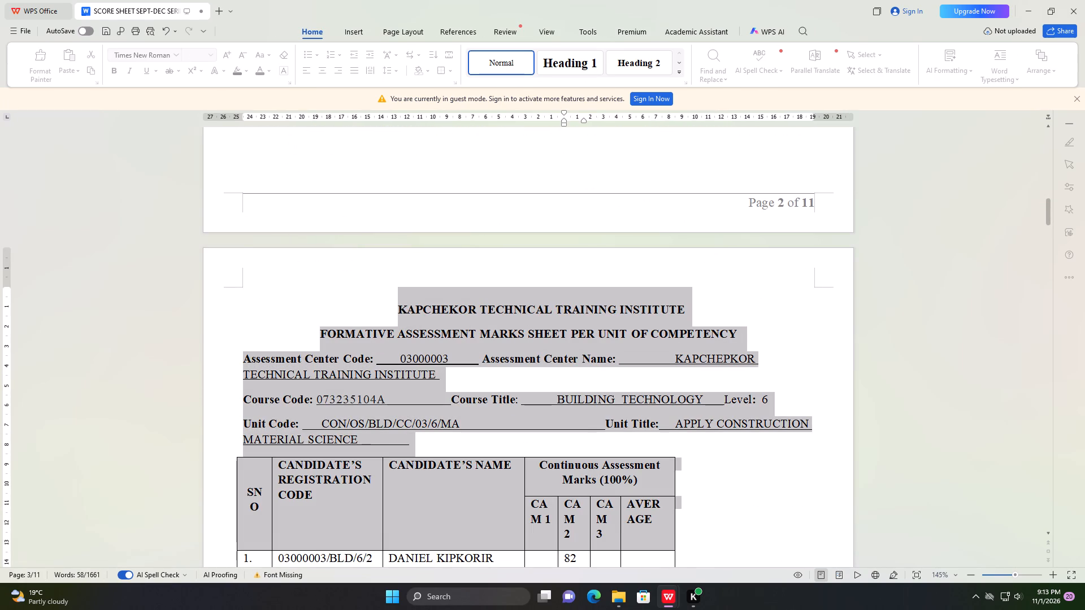
left_click_drag(594, 546, 608, 566)
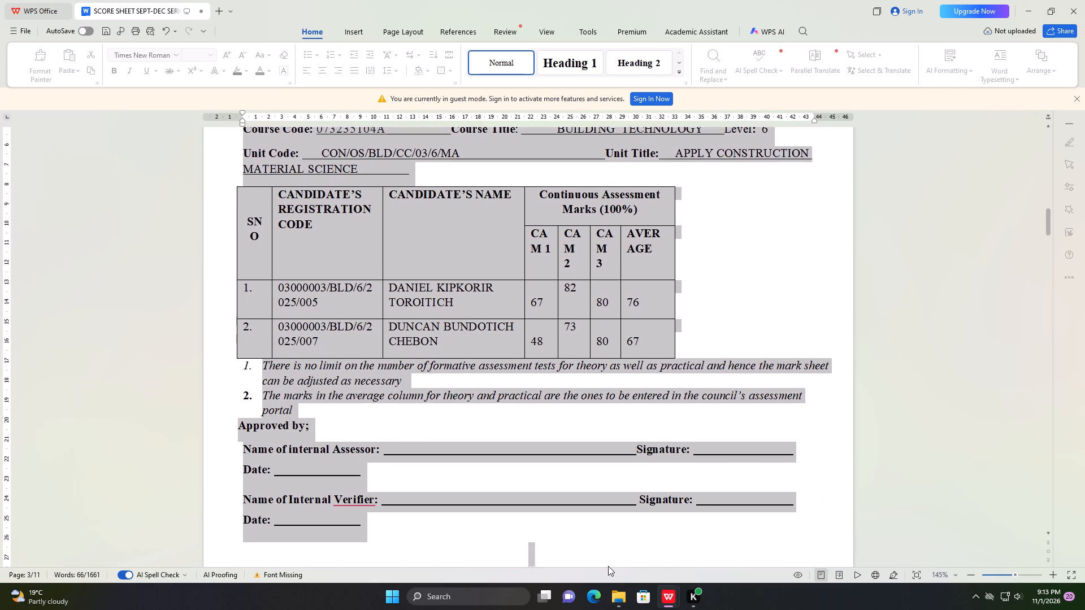
left_click_drag(608, 566, 592, 496)
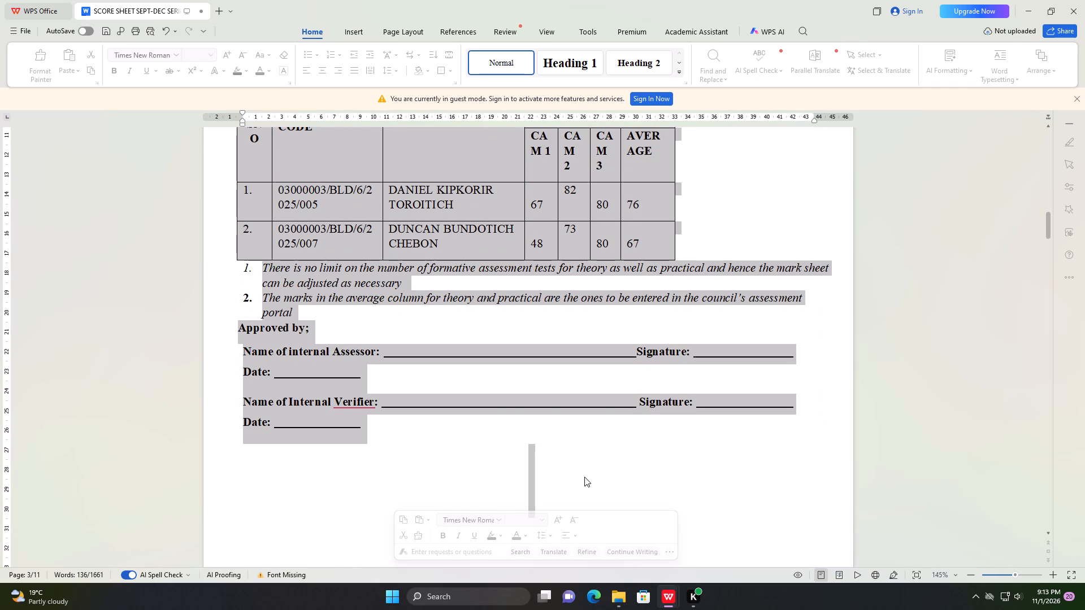
key("BackSpace")
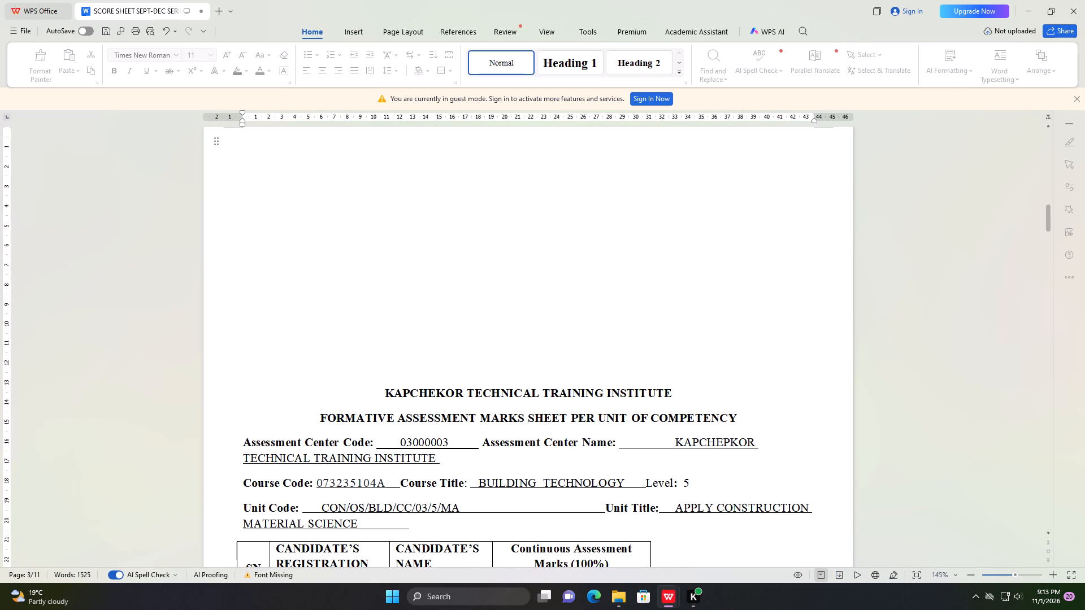
Remove the blank lines above the level 5 BUILDING TECHNOLOGY sheet so that its institute heading sits at the top of page 3.
scroll(467, 358, "up", 4)
left_click(429, 438)
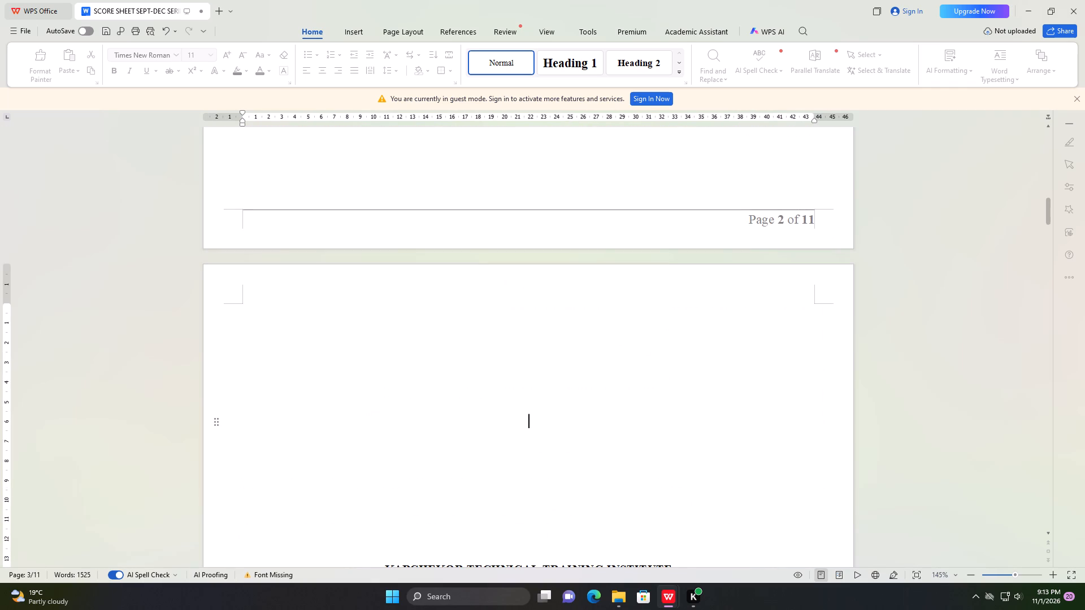
key("BackSpace")
key("BackSpace")
key("BackSpace")
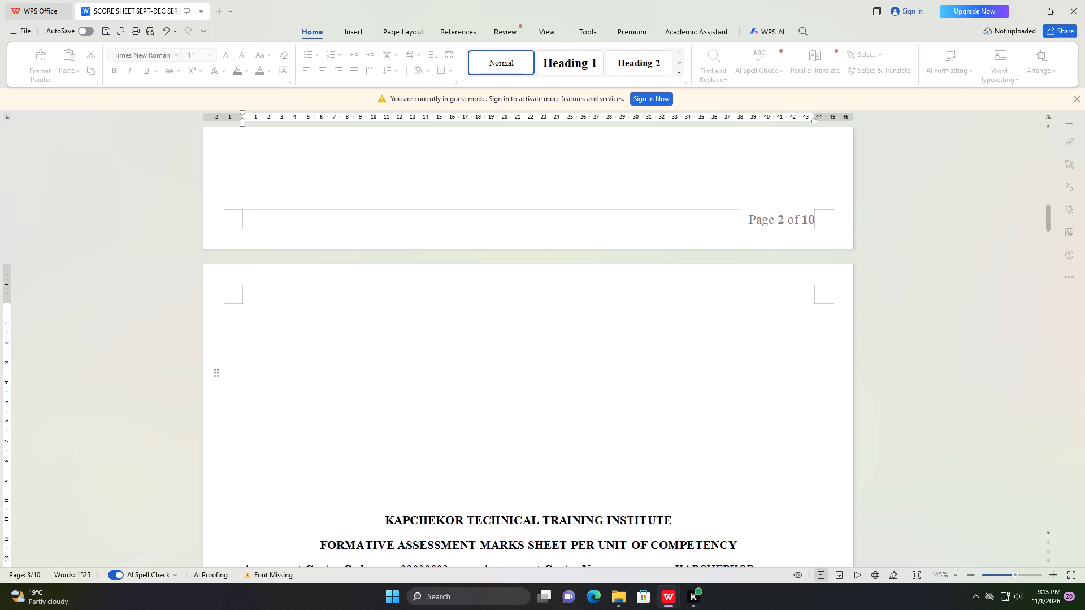
key("BackSpace")
key("BackSpace")
left_click(402, 396)
key("BackSpace")
key("BackSpace")
key("BackSpace")
key("BackSpace")
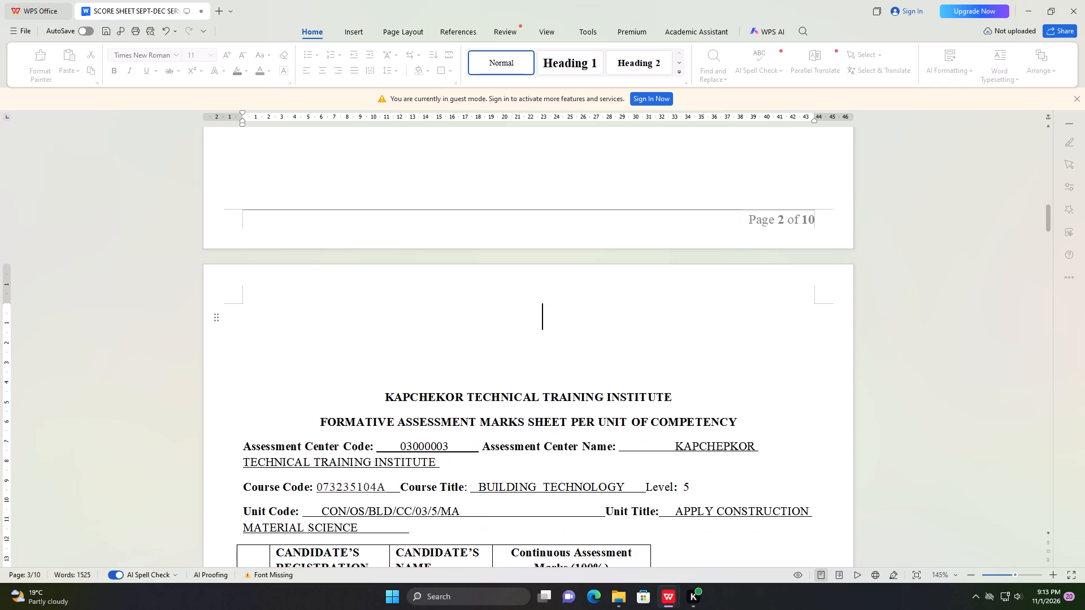
key("BackSpace")
key("BackSpace")
key("BackSpace")
key("BackSpace")
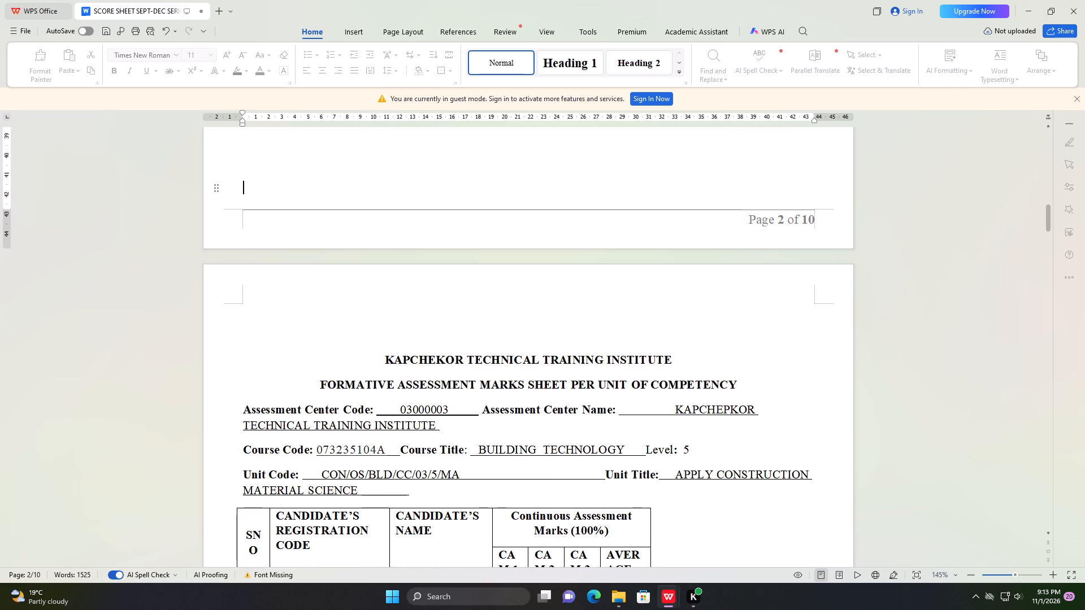
Review and delete the entire level 5 BUILDING TECHNOLOGY marks sheet with unit code CON/OS/BLD/CC/03/5/MA on page 3.
scroll(377, 324, "down", 9)
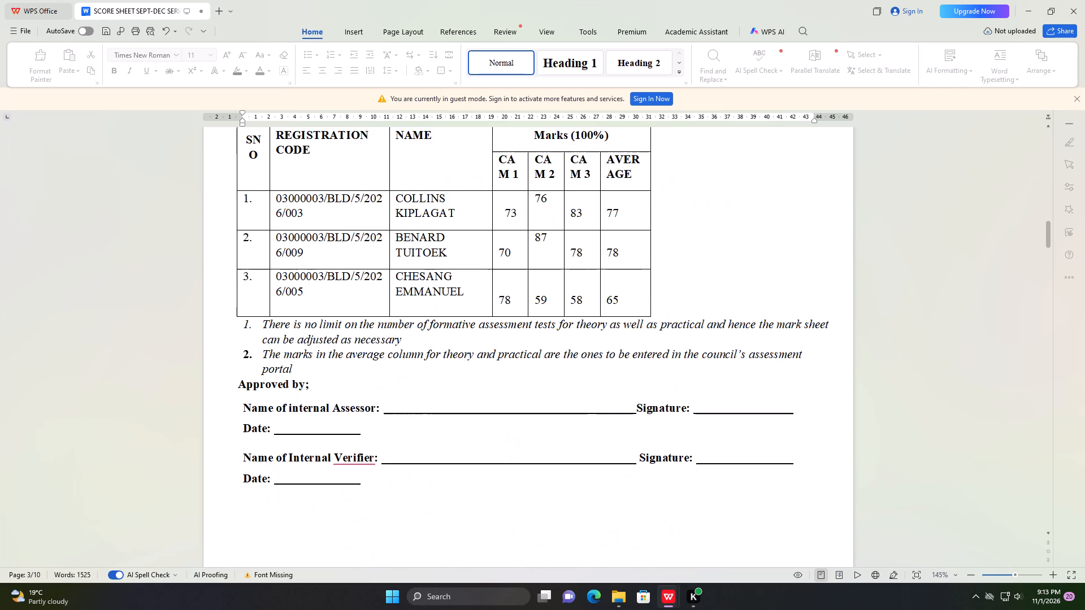
scroll(376, 331, "up", 2)
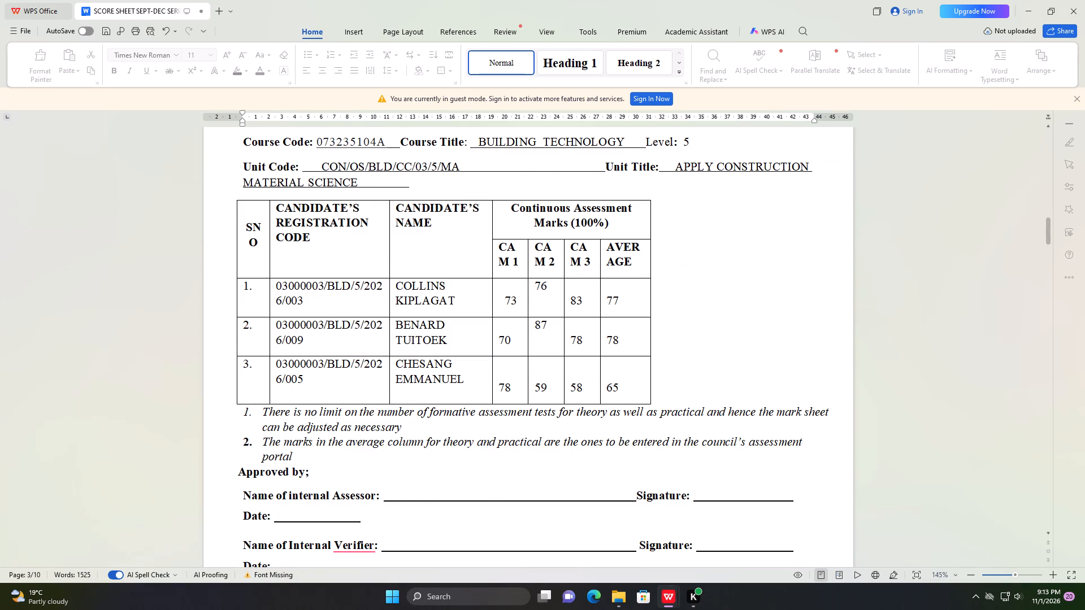
scroll(376, 331, "up", 2)
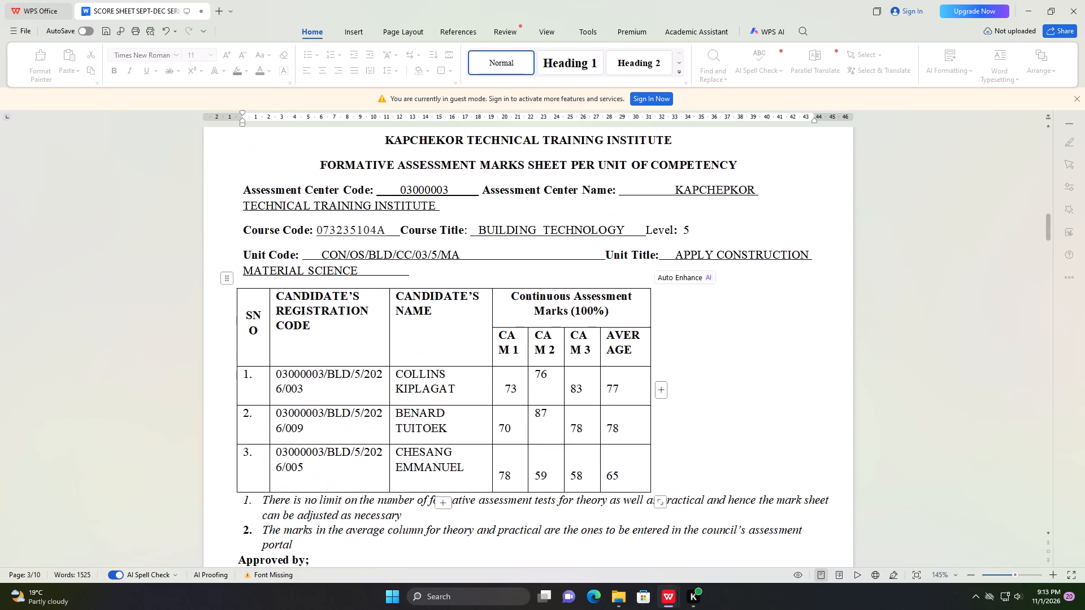
scroll(412, 336, "up", 4)
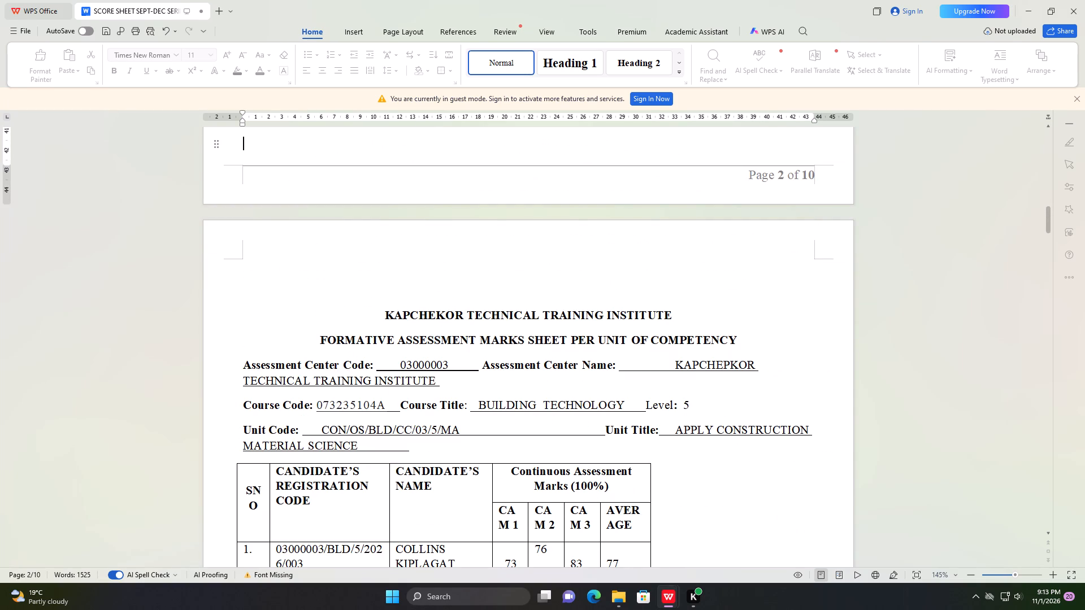
left_click_drag(386, 309, 401, 309)
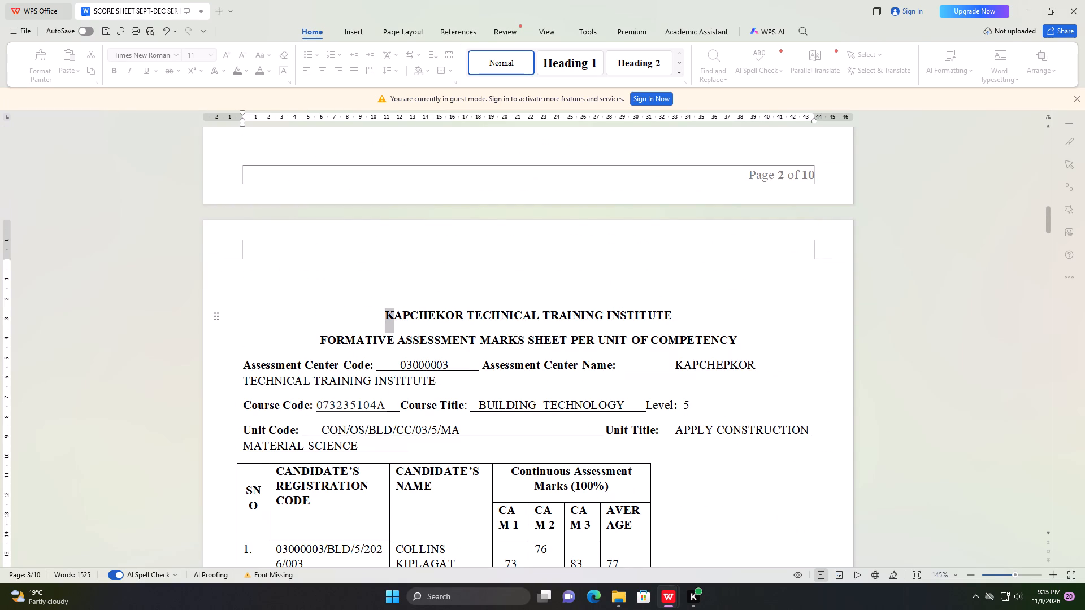
left_click_drag(401, 309, 622, 454)
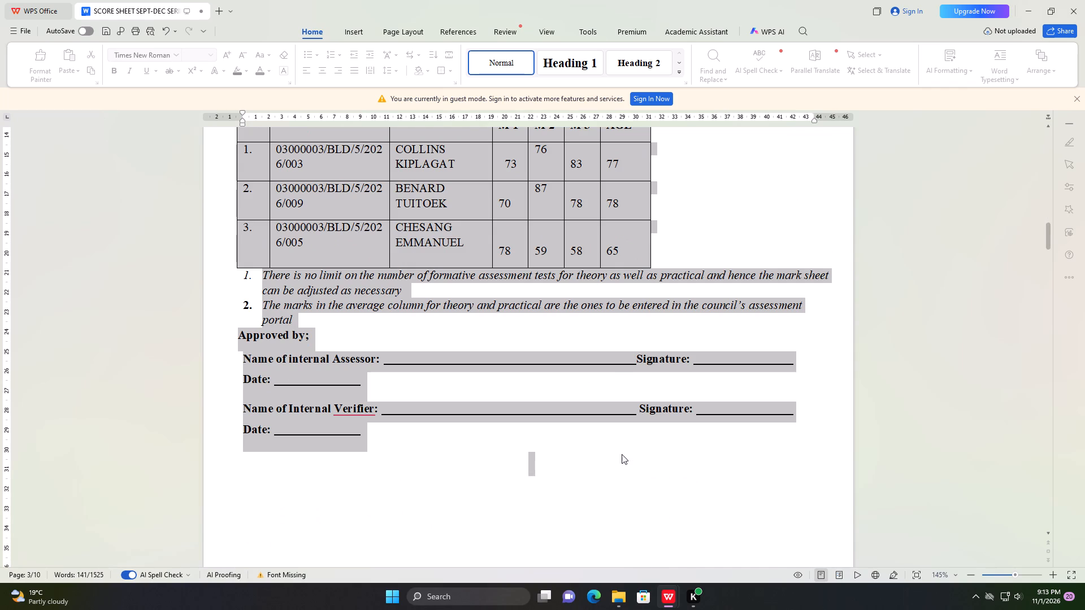
left_click_drag(622, 454, 562, 438)
key("BackSpace")
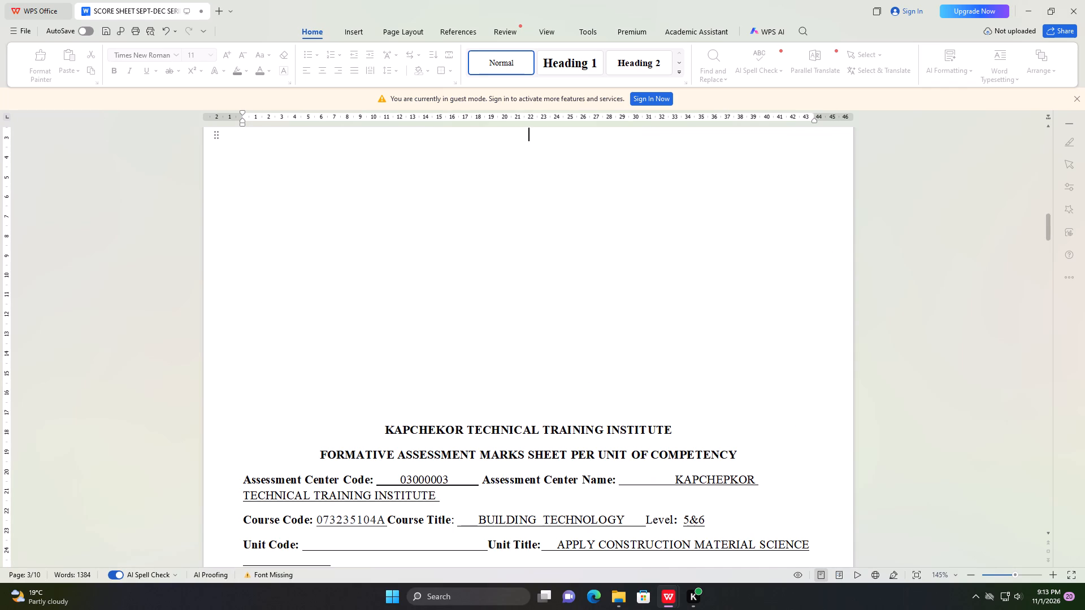
Remove the blank lines above the level 5&6 BUILDING TECHNOLOGY sheet so that its institute heading moves up to the top of page 3.
left_click(466, 392)
key("BackSpace")
key("BackSpace")
key("BackSpace")
key("BackSpace")
key("BackSpace")
key("BackSpace")
key("BackSpace")
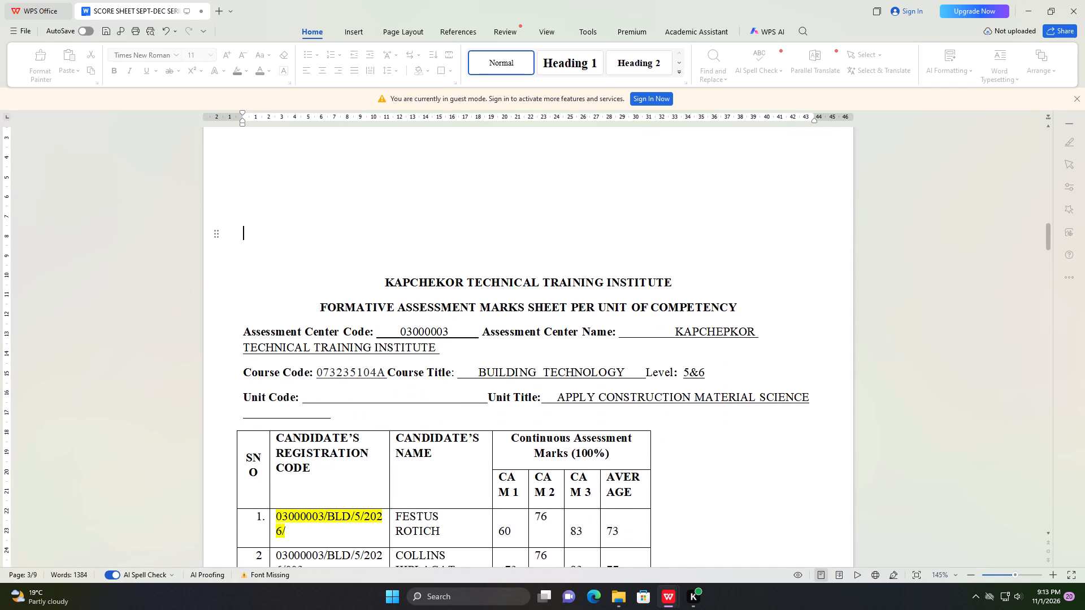
key("BackSpace")
key("BackSpace")
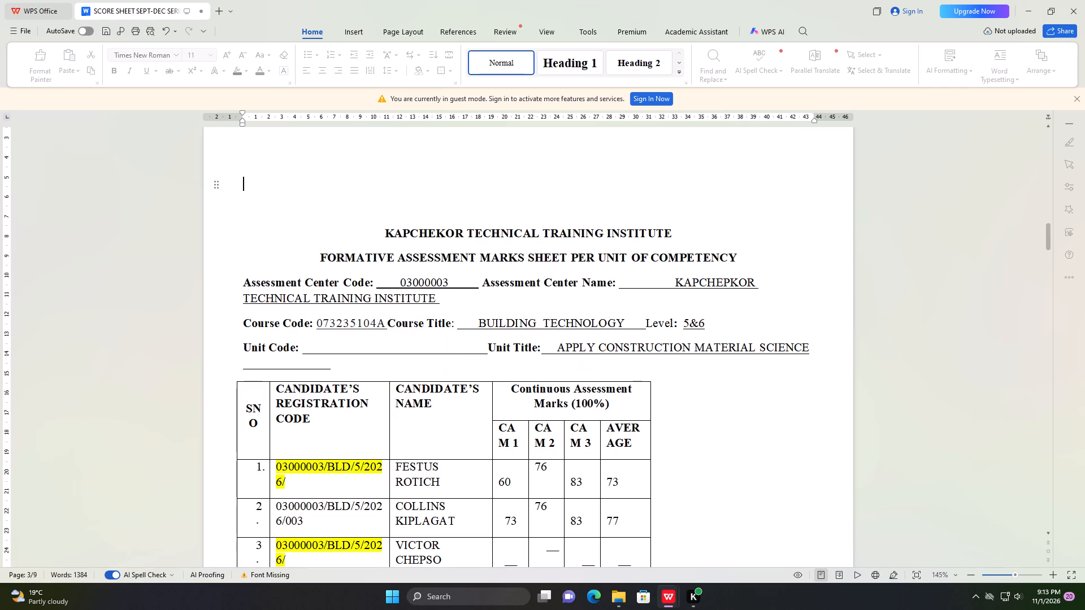
key("BackSpace")
key("BackSpace")
key("BackSpace")
key("BackSpace")
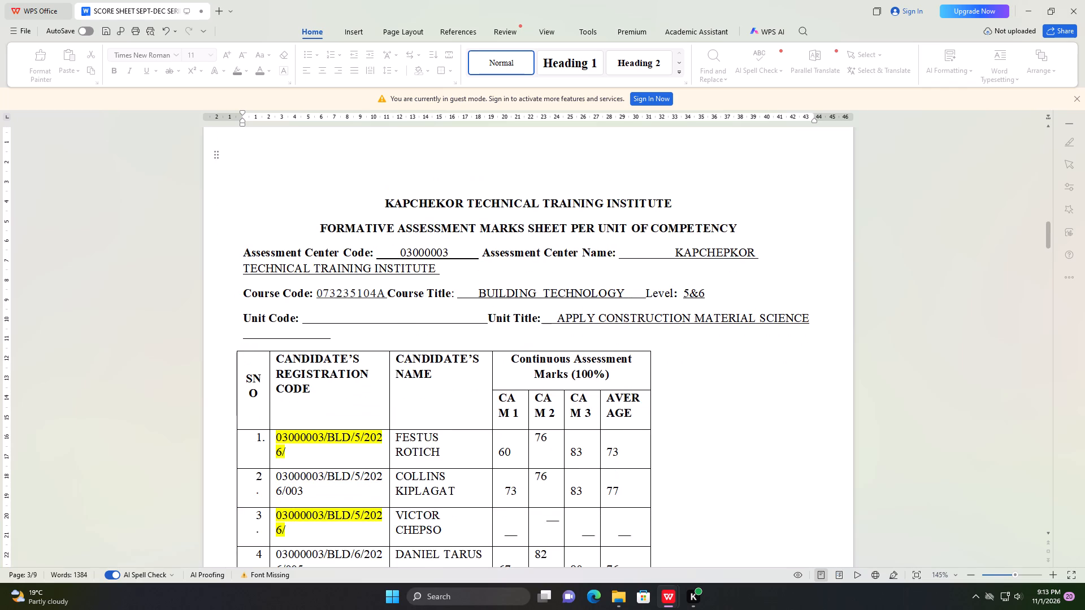
key("BackSpace")
Examine the level 5&6 BUILDING TECHNOLOGY sheet and the PLUMBING marks sheets on pages 4 and 5.
scroll(439, 324, "down", 5)
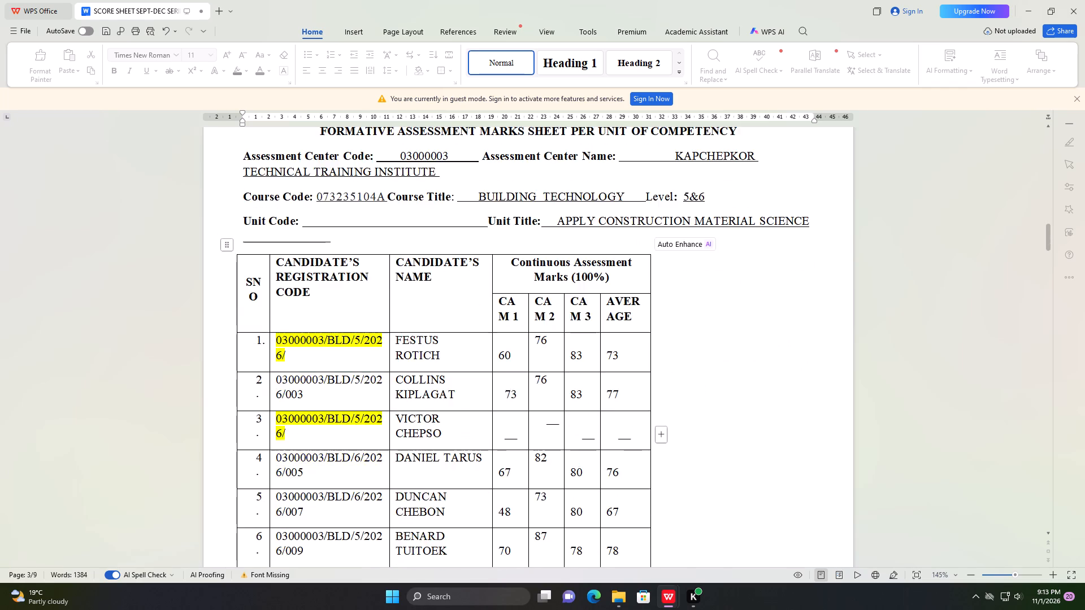
scroll(432, 341, "down", 17)
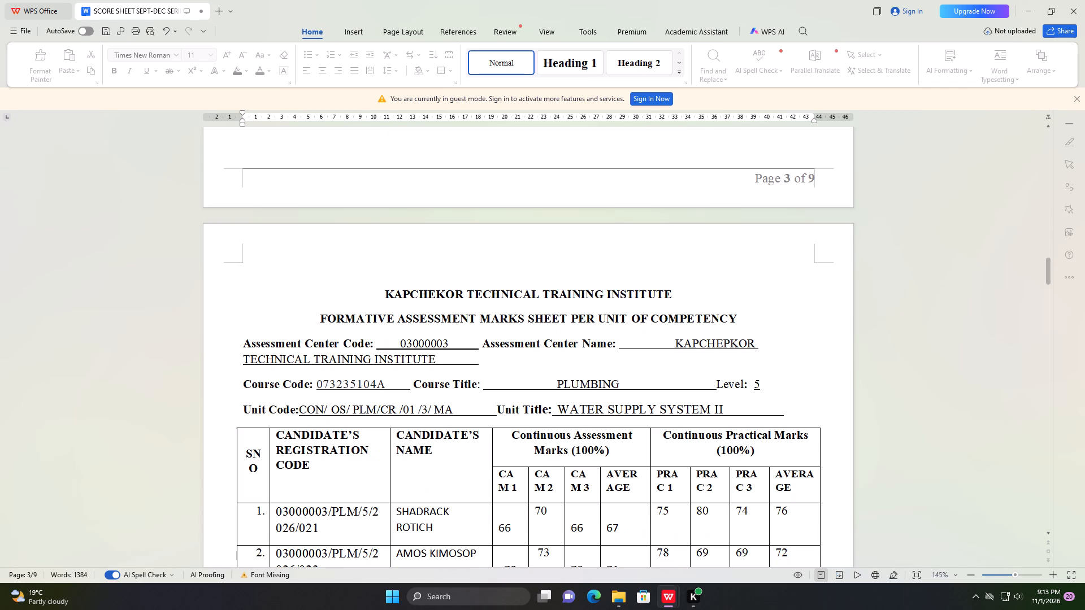
scroll(431, 378, "down", 13)
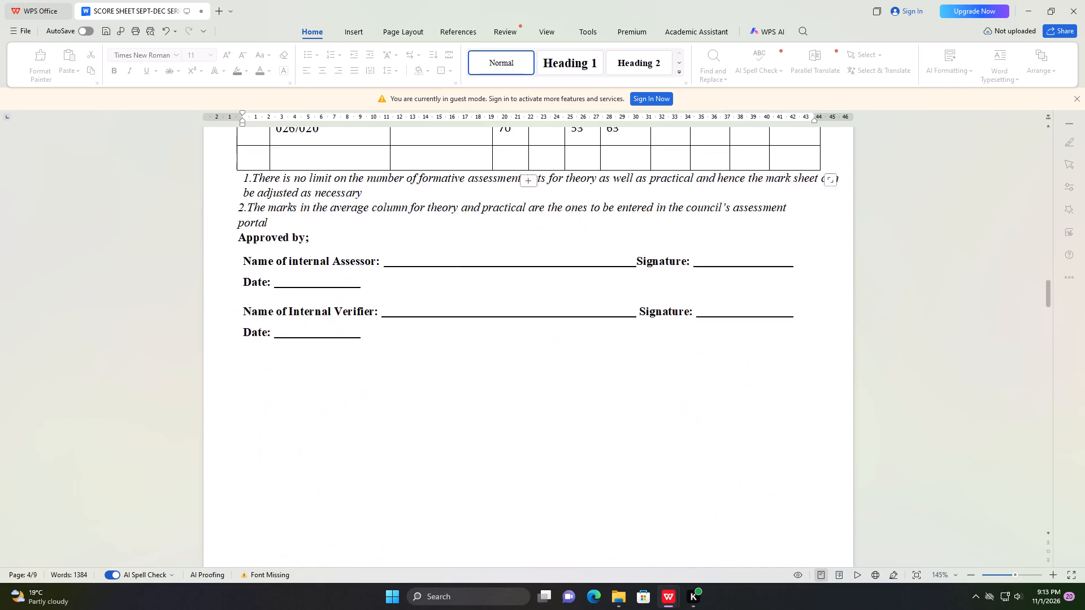
scroll(429, 390, "down", 9)
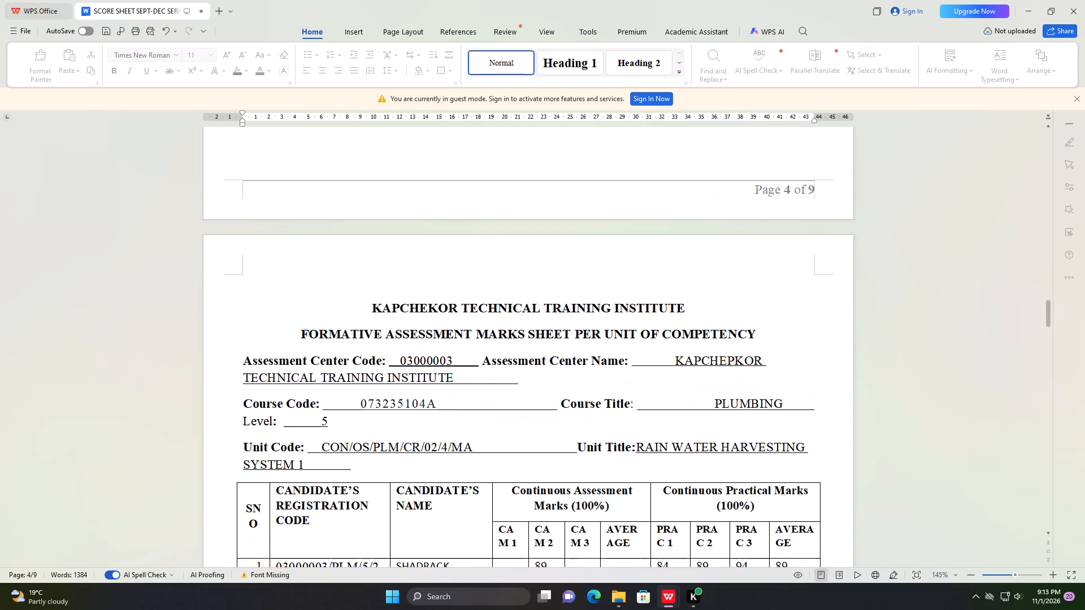
scroll(428, 395, "down", 20)
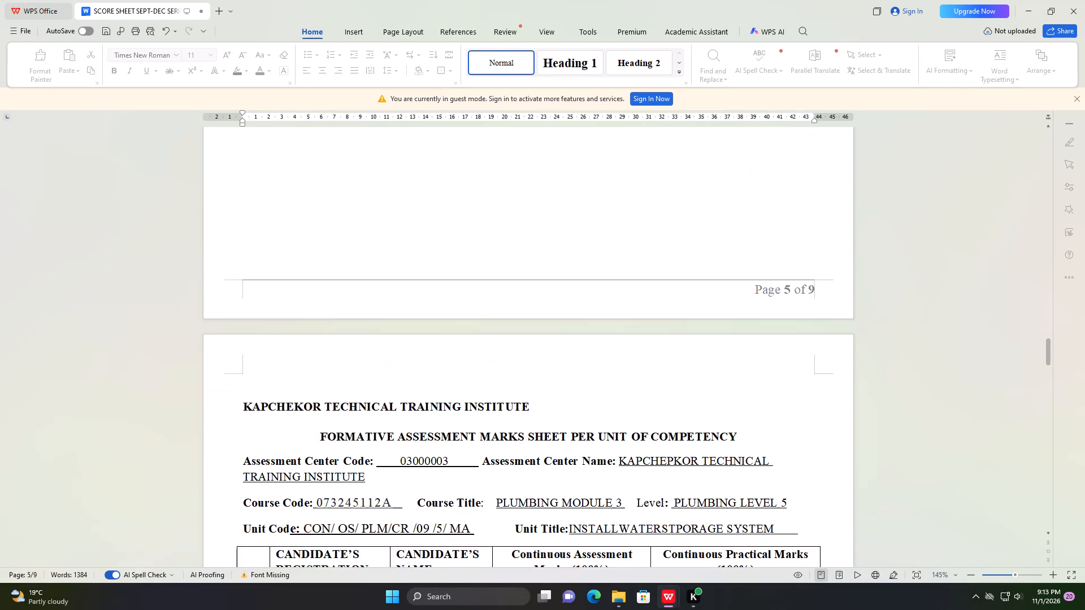
Delete the entire PLUMBING MODULE 3 marks sheet with unit code CON/ OS/ PLM/CR /09 /5/ MA on page 6, including its signature lines.
scroll(427, 399, "down", 1)
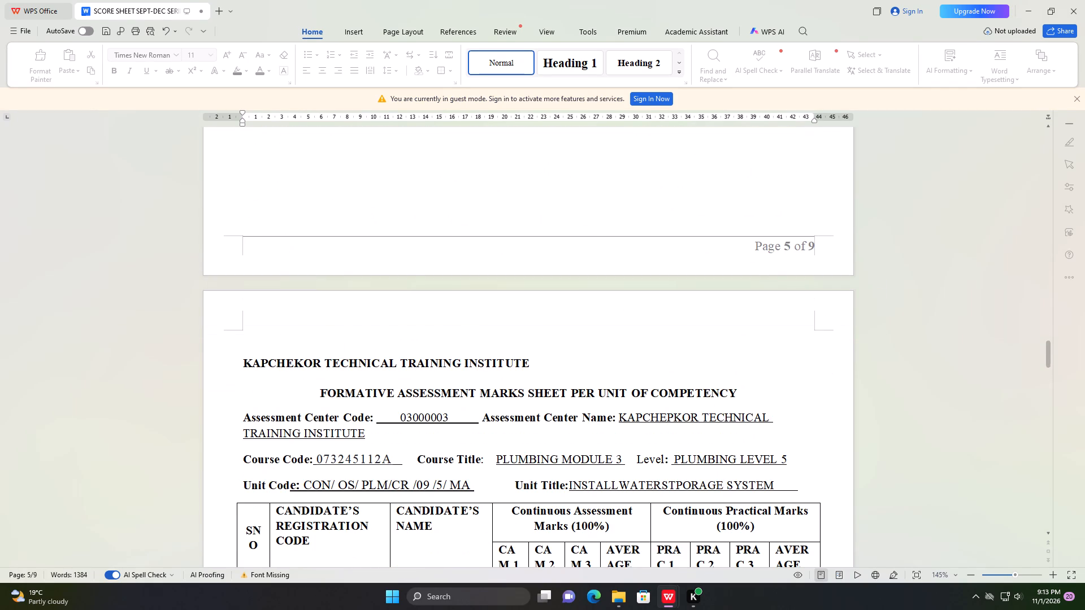
scroll(427, 399, "down", 9)
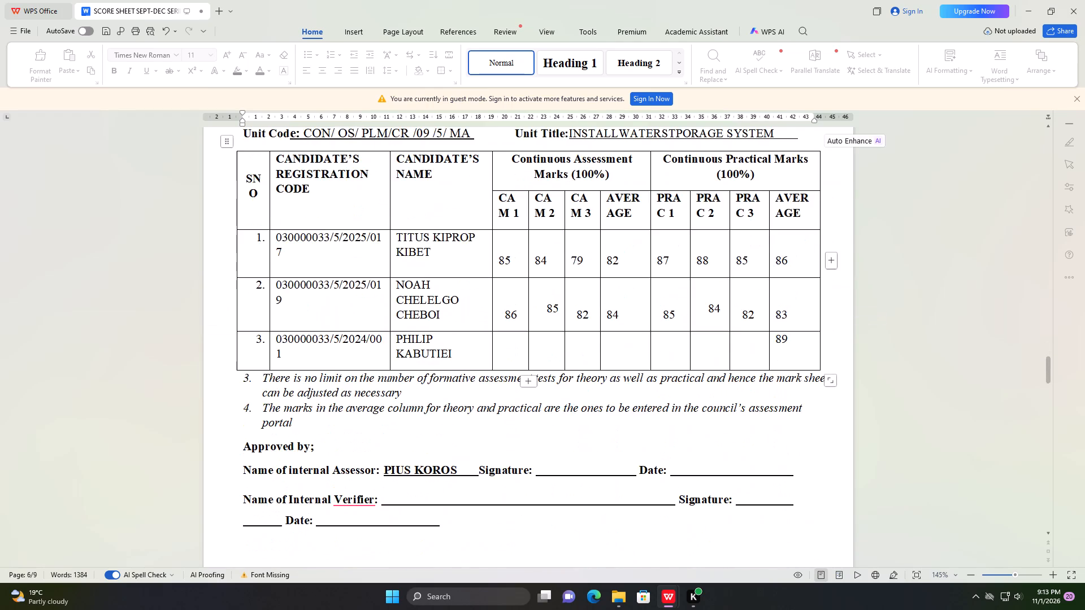
scroll(427, 404, "down", 4)
left_click_drag(455, 368, 306, 142)
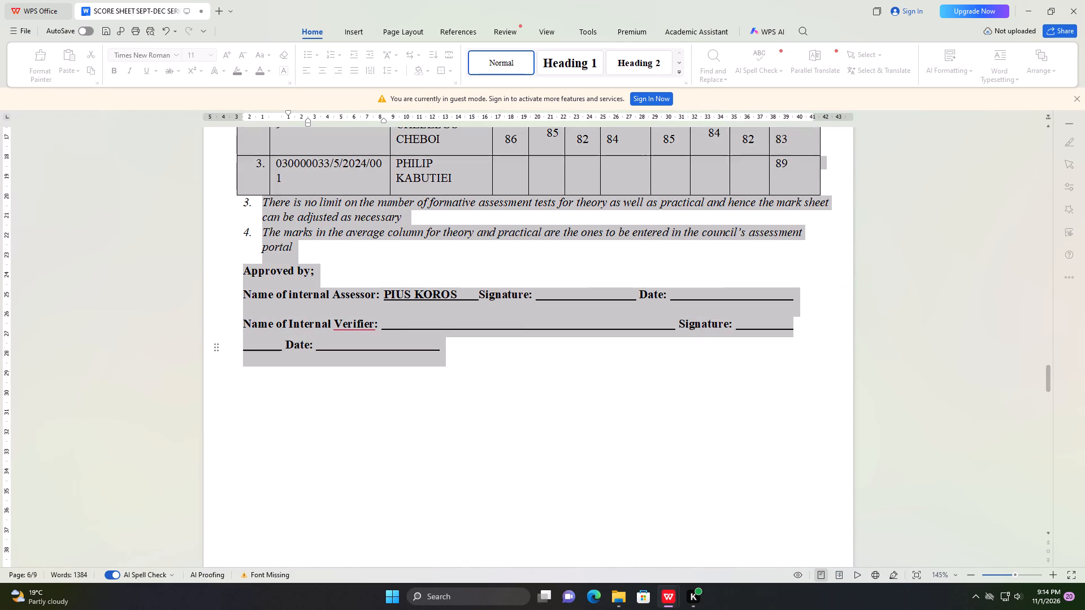
left_click_drag(306, 142, 236, 210)
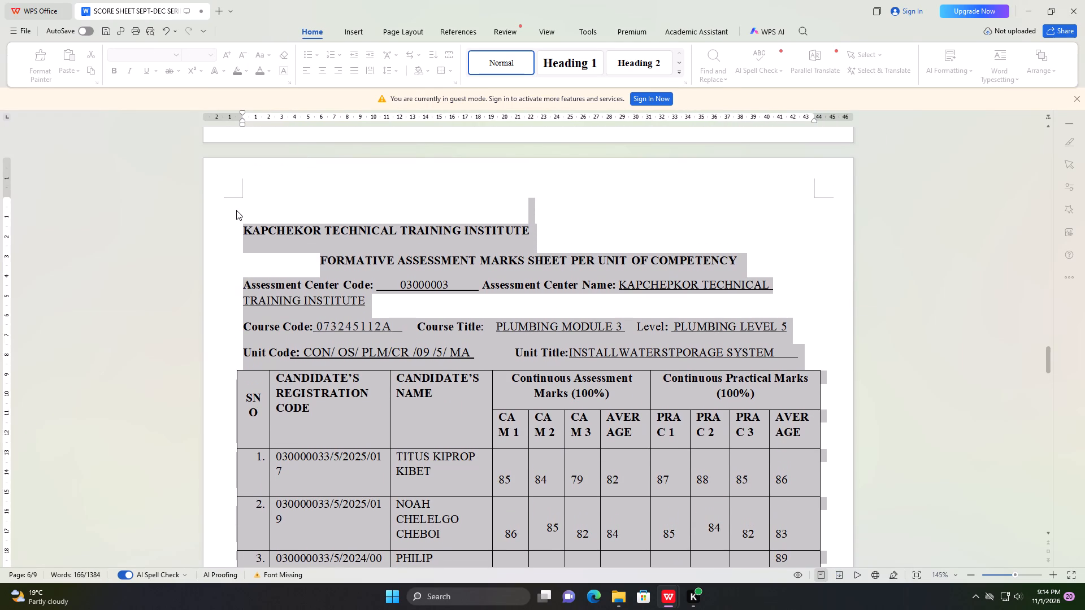
left_click_drag(236, 210, 233, 215)
key("BackSpace")
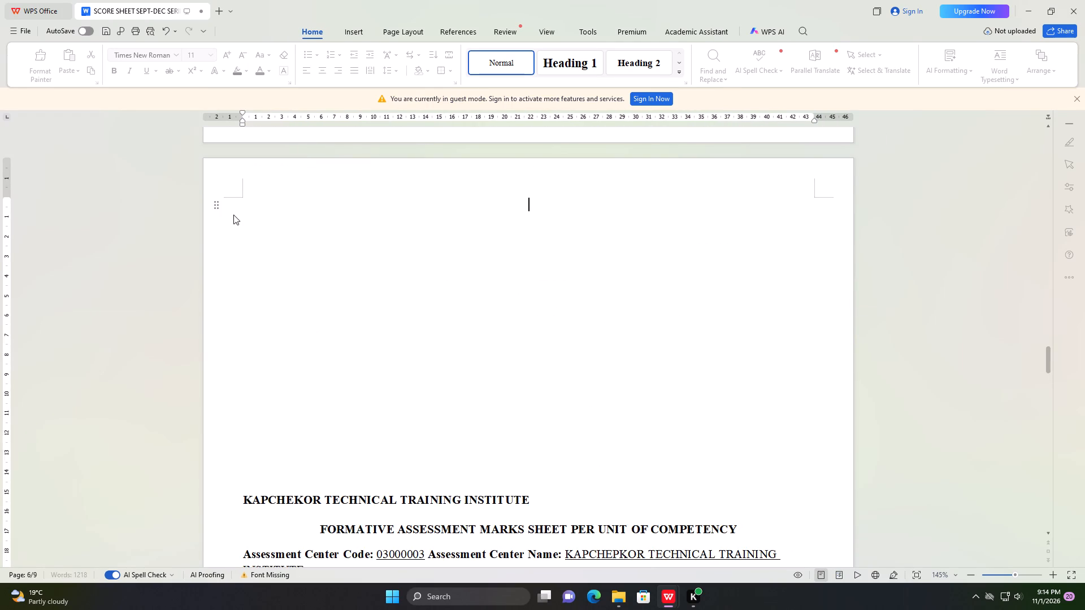
Remove the blank lines above the APPLY DIGITAL LITERACY sheet so that its institute heading sits at the top of page 6.
scroll(228, 226, "up", 4)
scroll(233, 286, "down", 4)
left_click(336, 390)
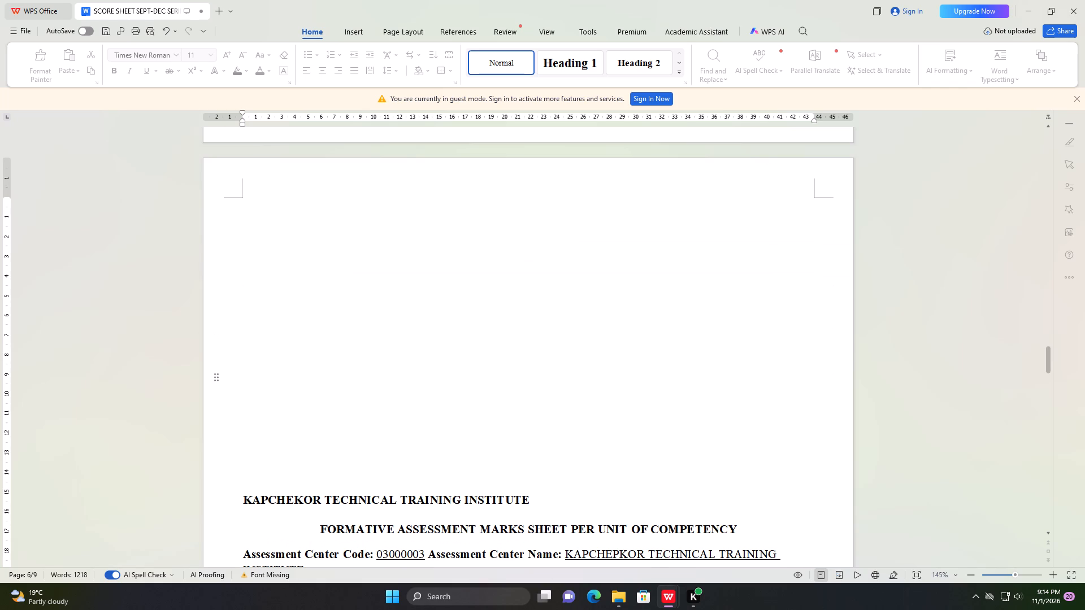
key("BackSpace")
key("BackSpace")
key("BackSpace")
key("BackSpace")
key("BackSpace")
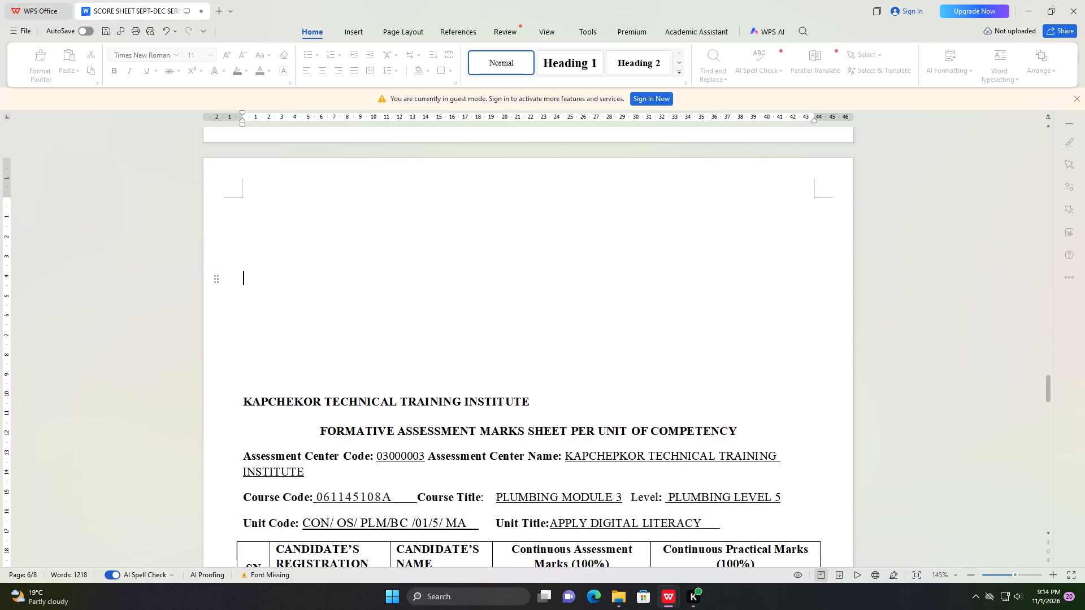
key("BackSpace")
key("BackSpace")
key("BackSpace")
key("BackSpace")
key("BackSpace")
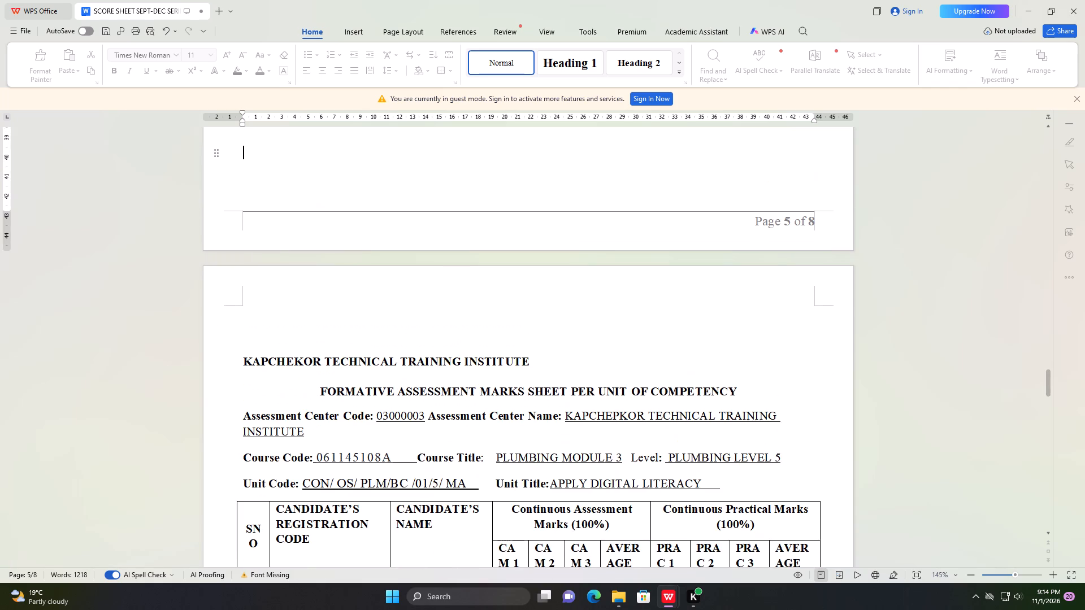
key("BackSpace")
Delete the entire PLUMBING marks sheet for RAIN WATER HARVESTING SYSTEM 1 on page 5, including its notes and signature lines.
scroll(363, 306, "up", 9)
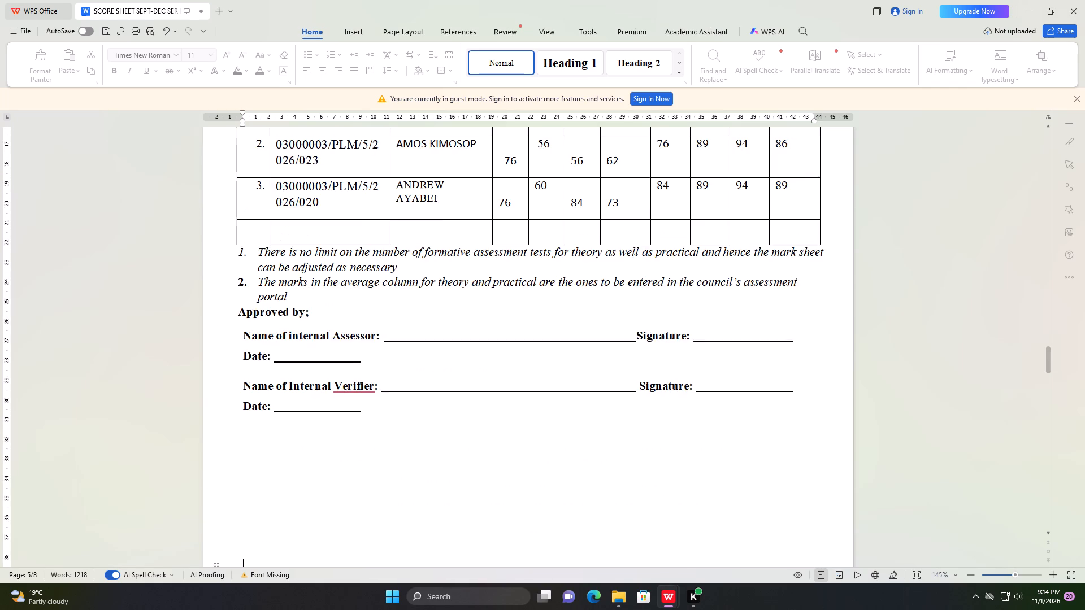
scroll(373, 369, "up", 6)
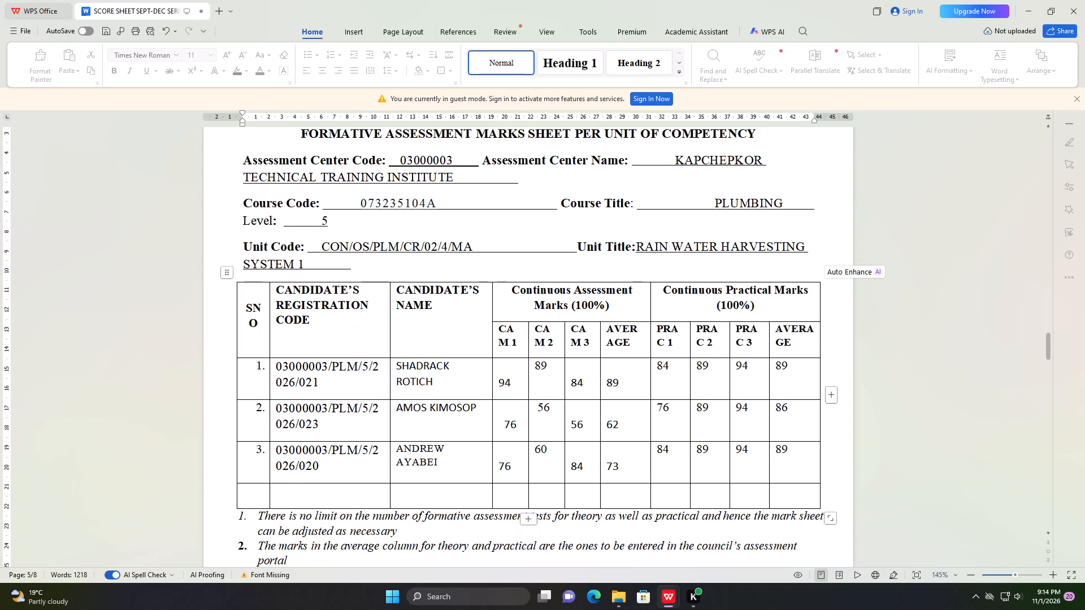
scroll(545, 400, "down", 8)
left_click_drag(418, 377, 281, 320)
key("BackSpace")
Remove the blank lines above the APPLY DIGITAL LITERACY sheet so that its institute heading sits at the top of page 5.
scroll(319, 354, "up", 1)
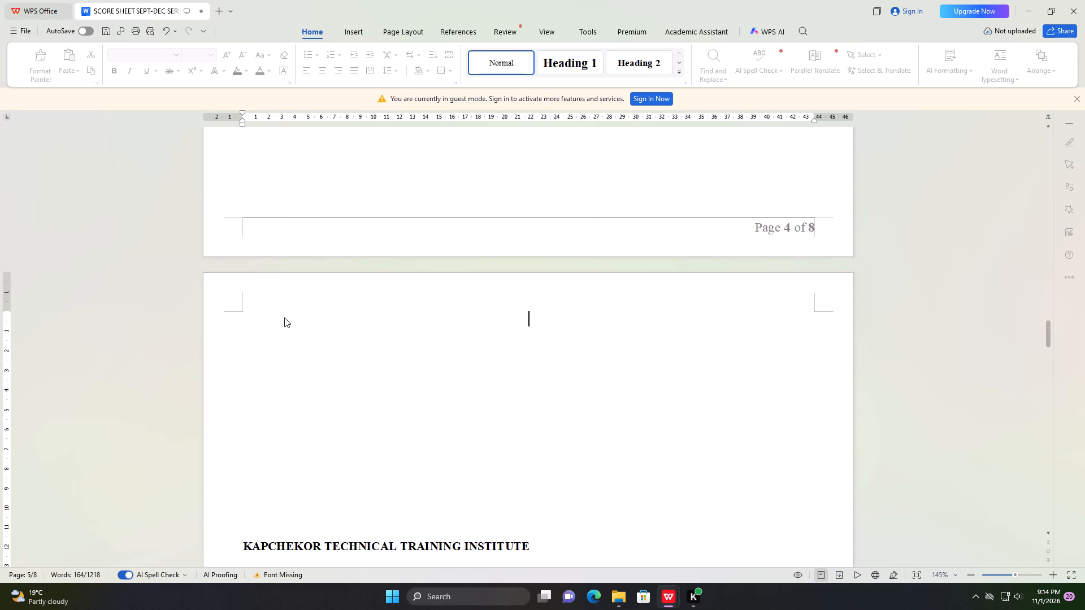
left_click(329, 472)
key("BackSpace")
key("BackSpace")
key("BackSpace")
key("BackSpace")
key("BackSpace")
key("BackSpace")
key("BackSpace")
key("BackSpace")
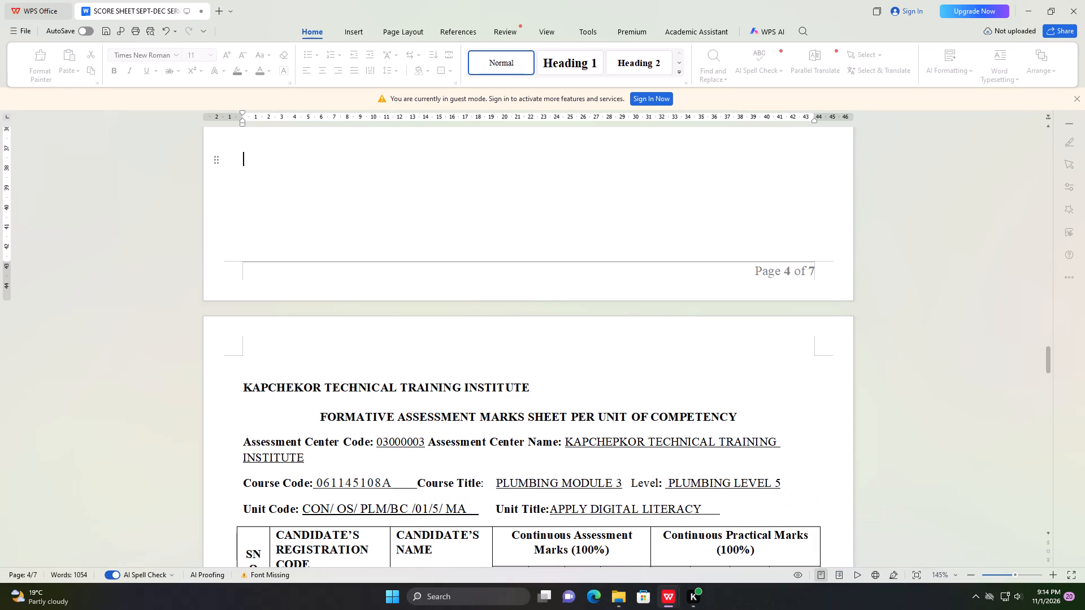
Examine the APPLY DIGITAL LITERACY sheet on page 5 and the start of the sheet that follows it.
scroll(353, 347, "down", 10)
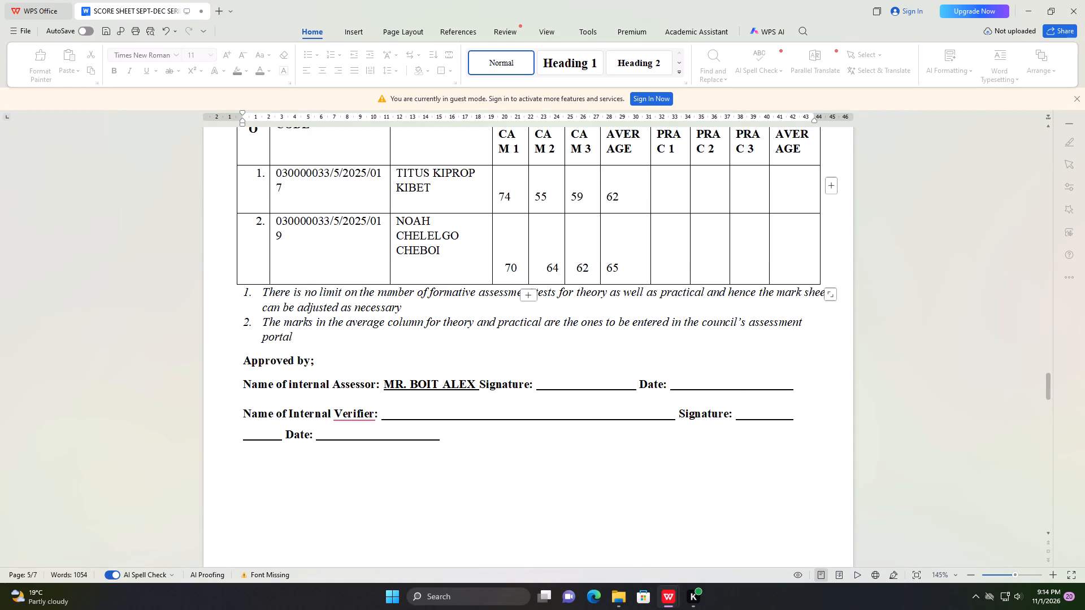
scroll(358, 369, "down", 11)
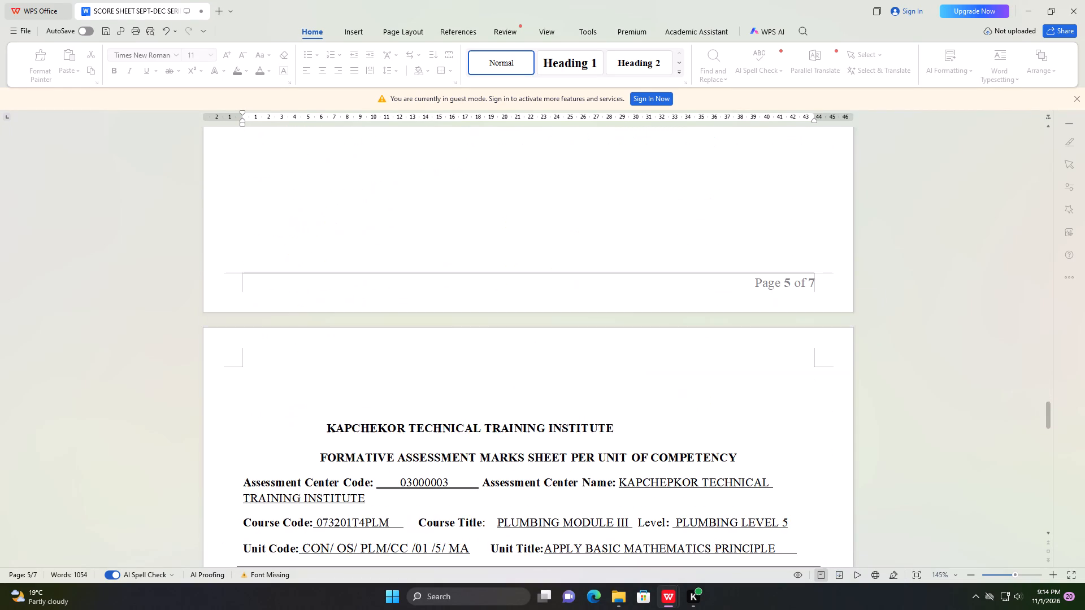
scroll(358, 378, "up", 9)
scroll(448, 534, "up", 4)
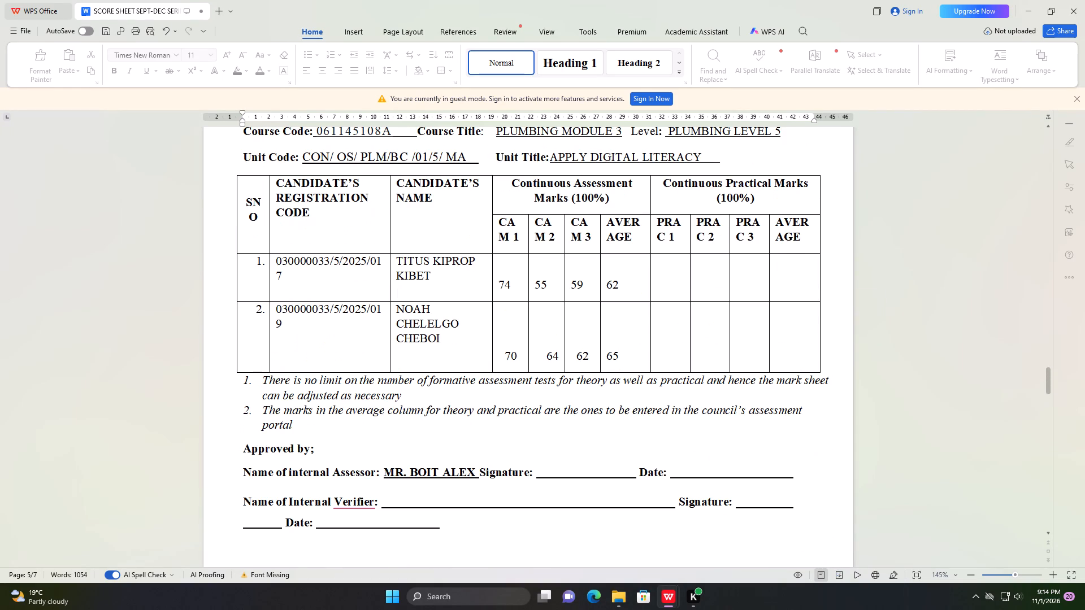
scroll(448, 534, "up", 1)
scroll(448, 534, "down", 3)
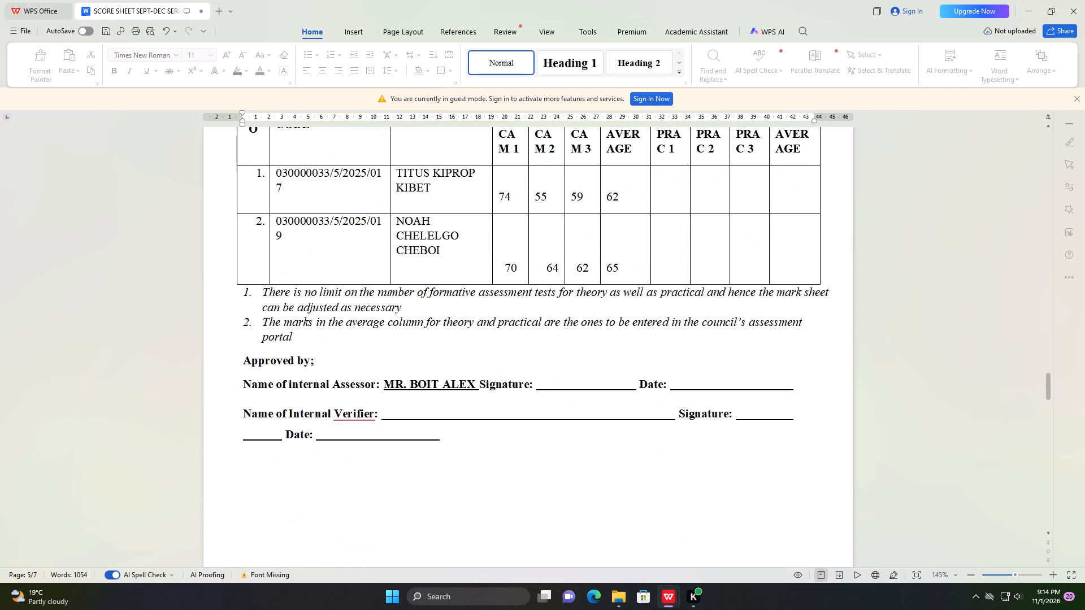
scroll(448, 535, "down", 10)
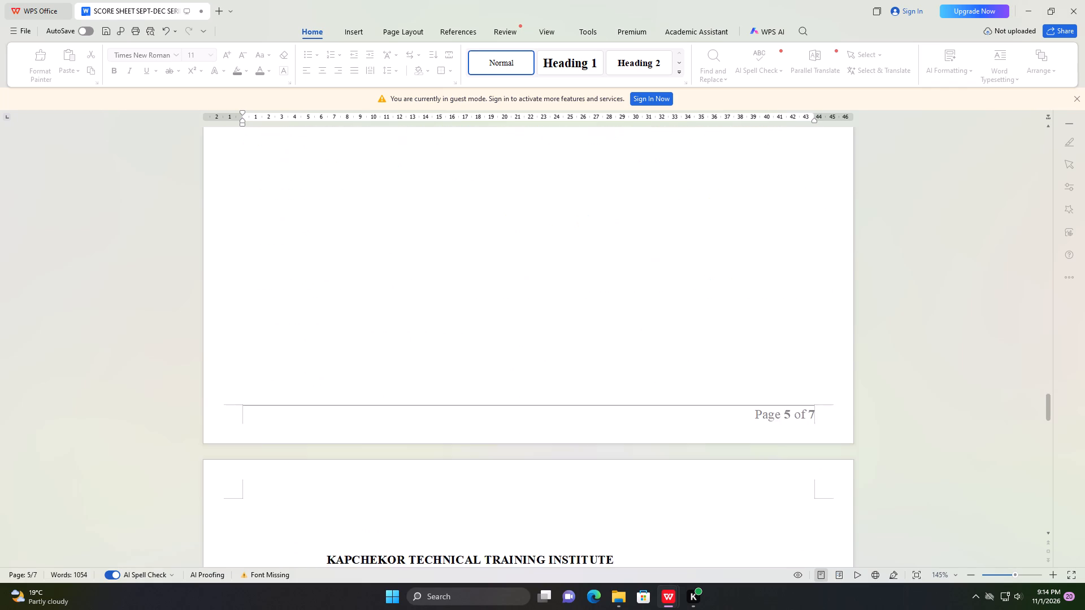
Delete the entire PLUMBING MODULE III marks sheet for APPLY BASIC MATHEMATICS PRINCIPLE on page 6, including its signature lines.
scroll(443, 543, "down", 9)
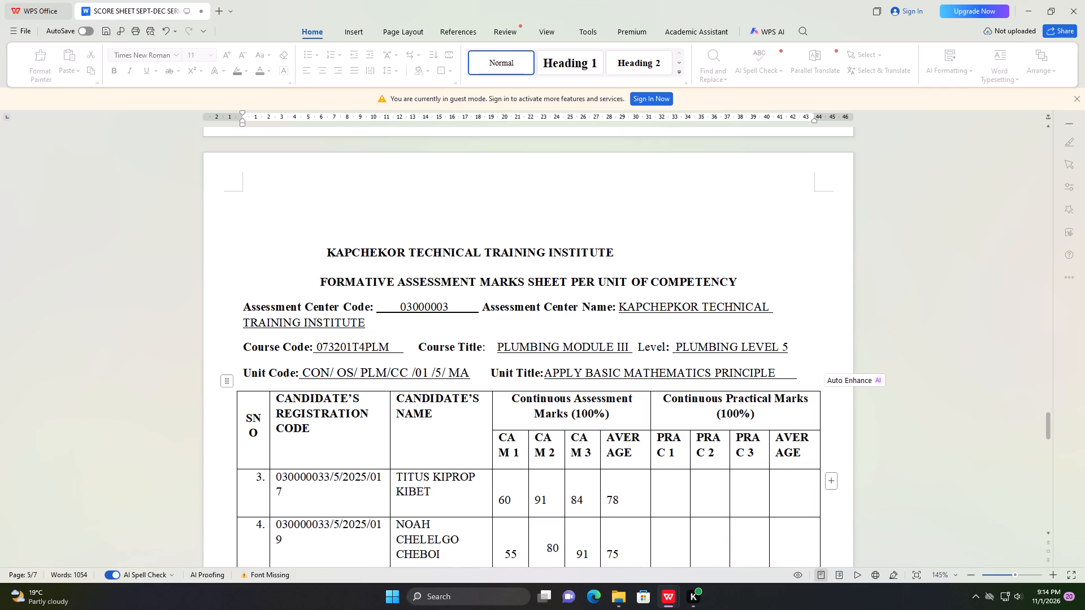
scroll(441, 546, "down", 8)
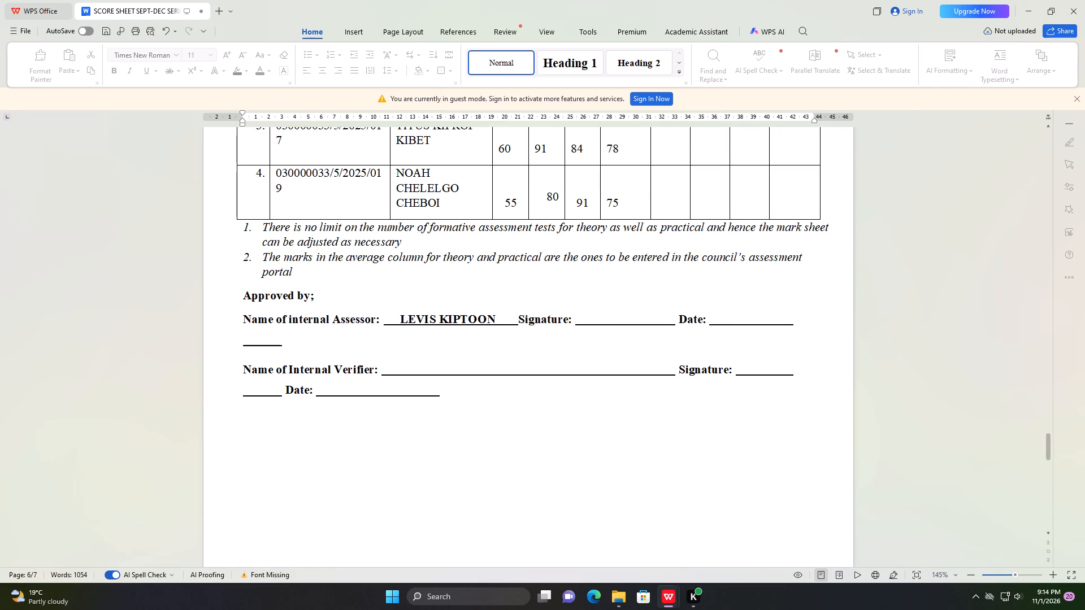
left_click_drag(452, 412, 293, 553)
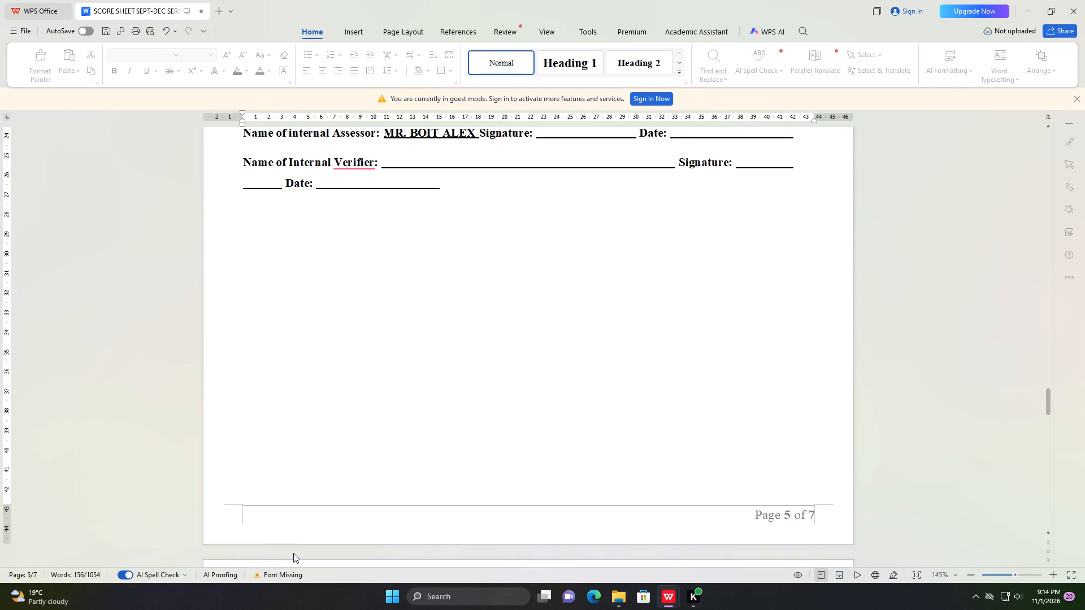
left_click_drag(293, 553, 294, 550)
key("BackSpace")
Remove the blank lines above the APPLY WORKSHOP TECHNOLOGY sheet so that its institute heading moves up to the top of page 6.
scroll(314, 514, "down", 5)
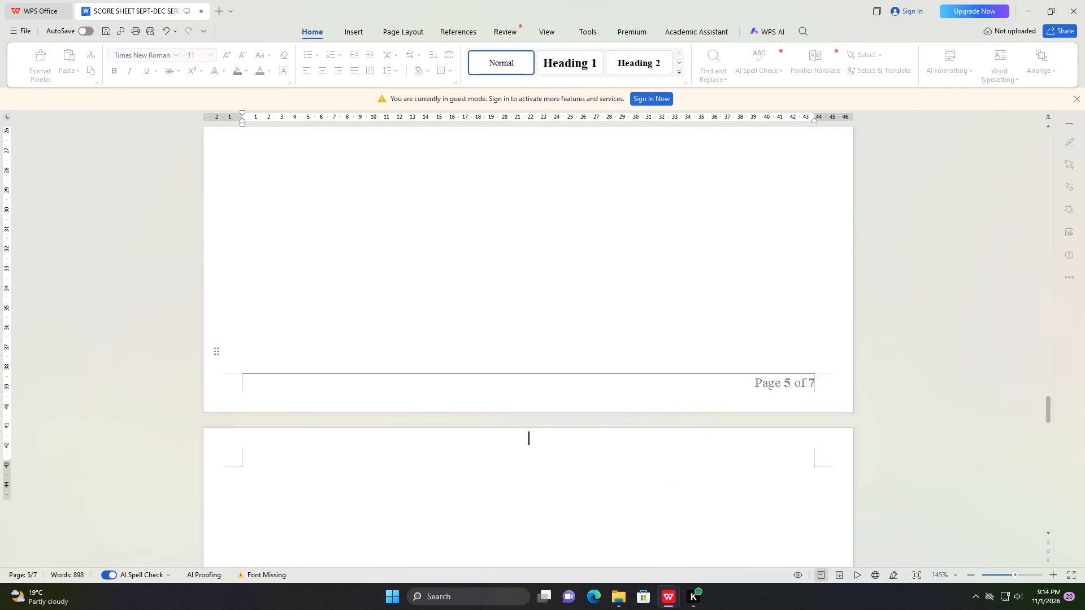
scroll(319, 472, "down", 8)
left_click(344, 360)
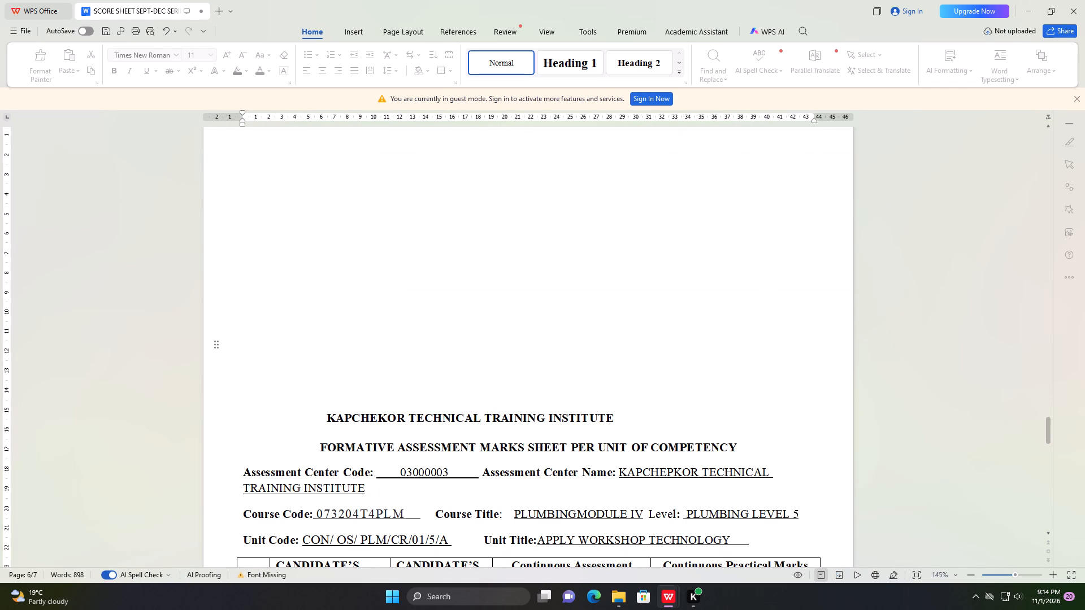
key("BackSpace")
key("BackSpace")
key("BackSpace")
key("BackSpace")
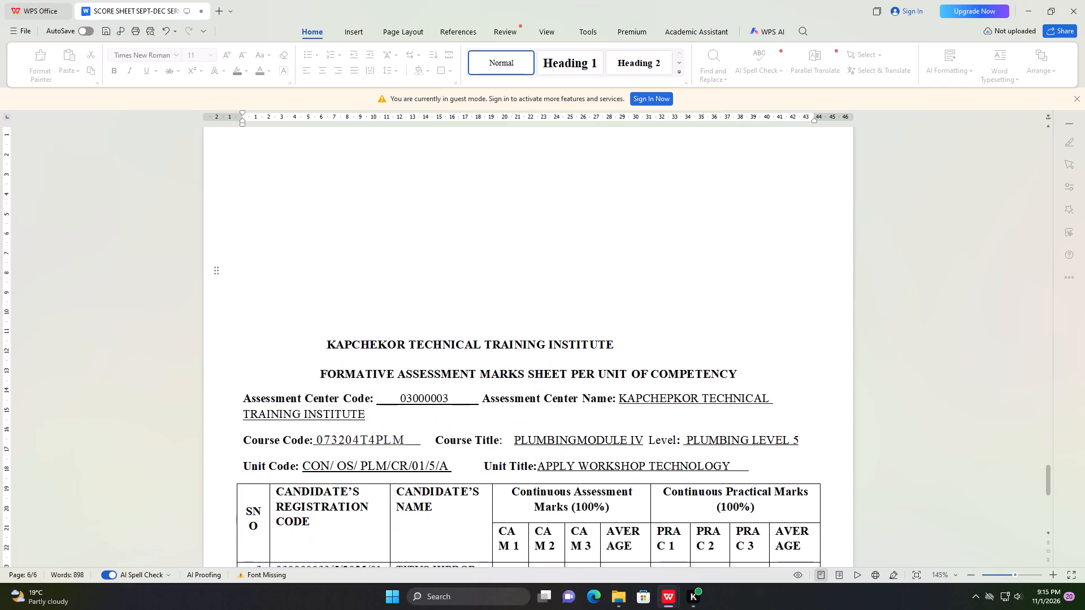
key("BackSpace")
key("BackSpace")
key("BackSpace")
key("BackSpace")
key("BackSpace")
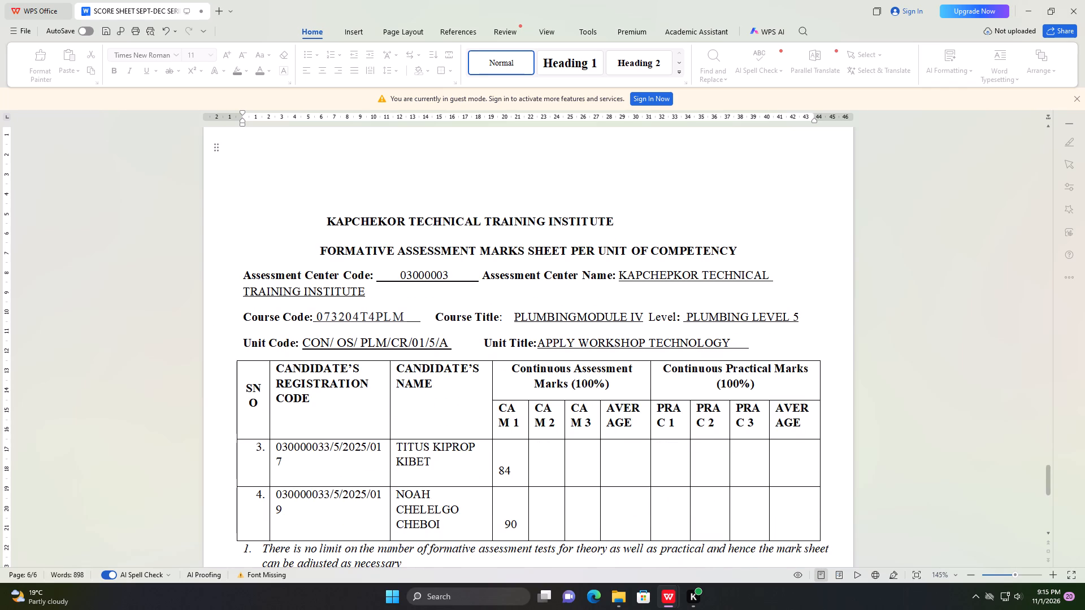
key("BackSpace")
Delete the internal assessor's name from the signature line of the APPLY WORKSHOP TECHNOLOGY sheet.
scroll(375, 227, "down", 3)
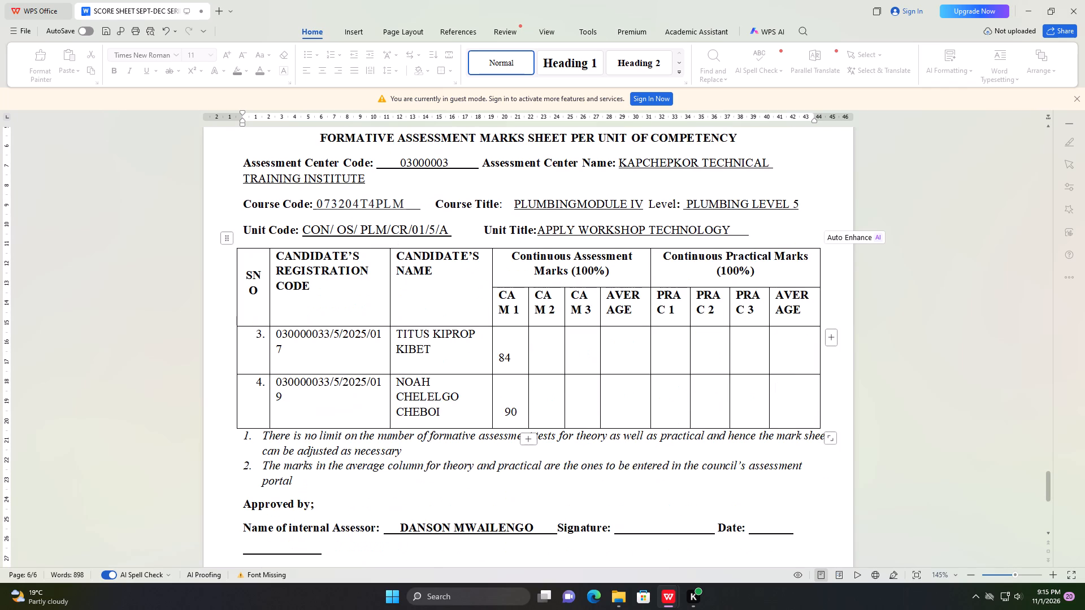
scroll(384, 270, "down", 6)
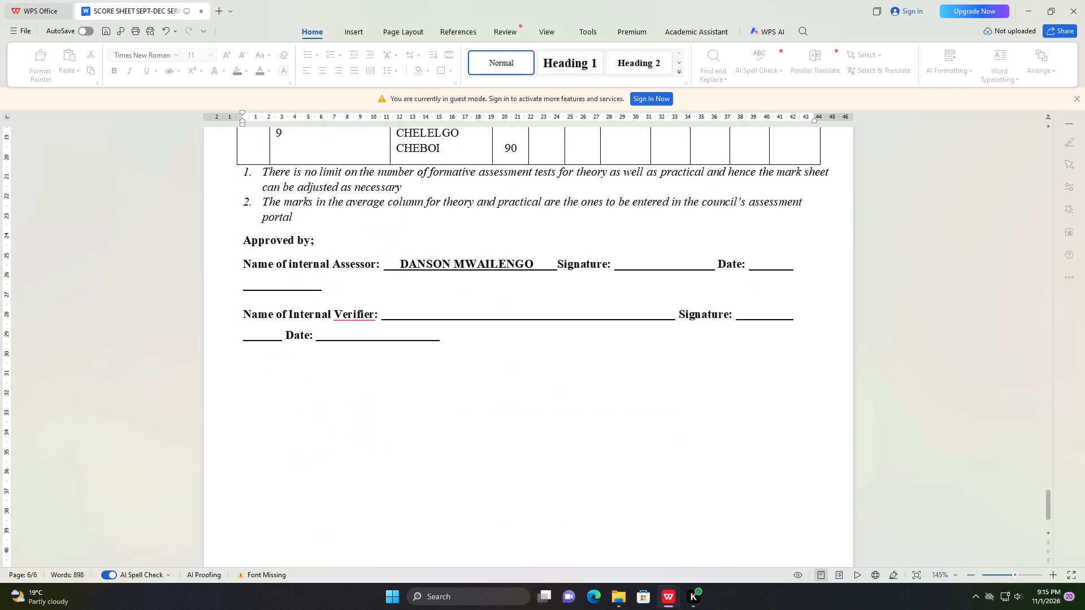
scroll(387, 307, "down", 4)
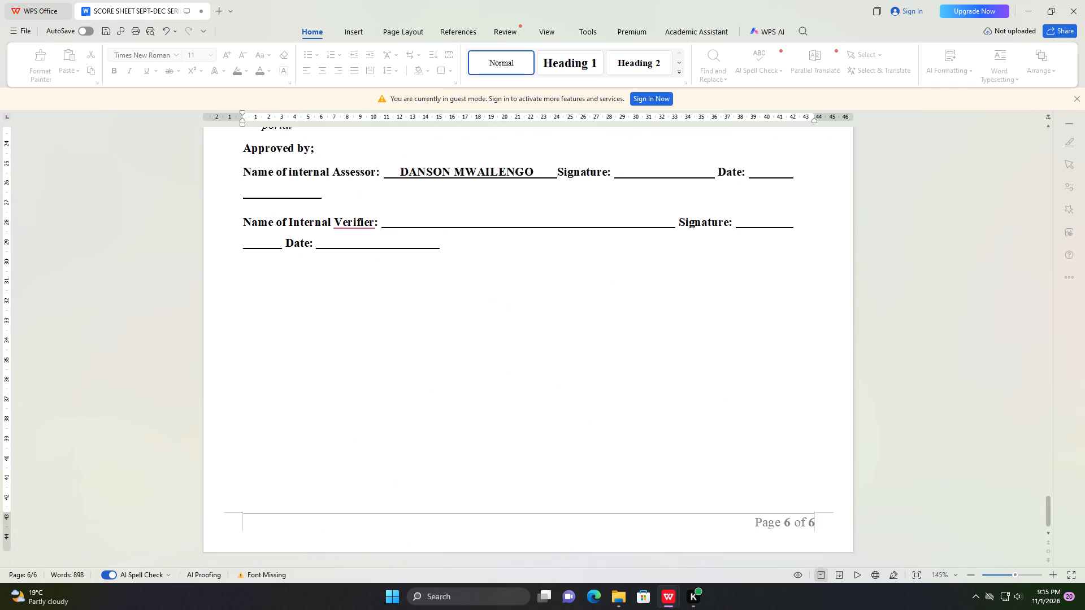
left_click_drag(533, 167, 397, 169)
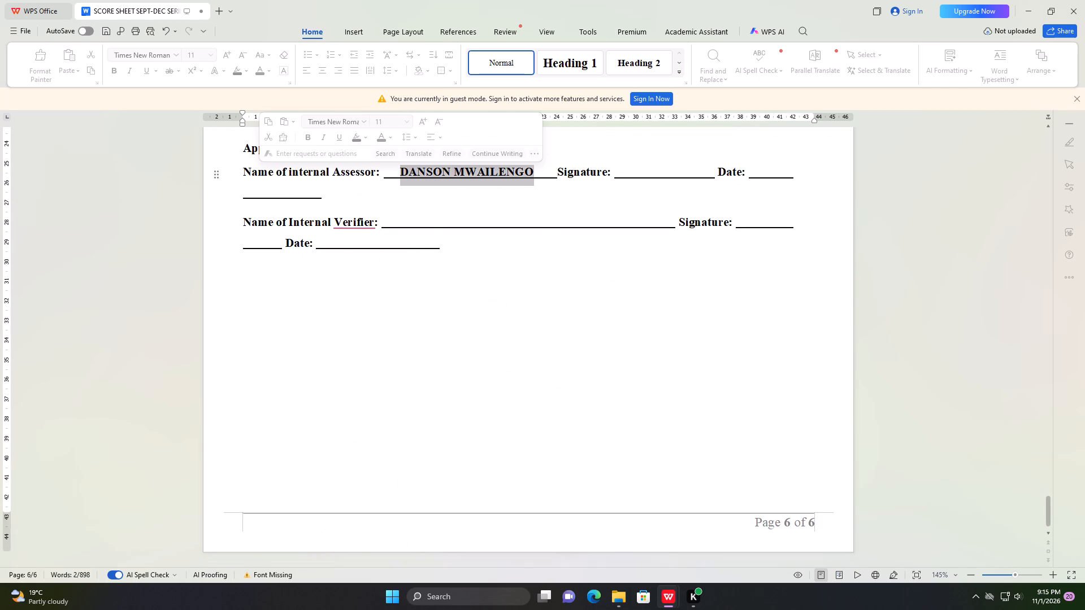
key("BackSpace")
Examine the remaining marks sheets from the end of page 6 back up to the BUILDING TECHNOLOGY sheet on page 3.
scroll(381, 239, "down", 4)
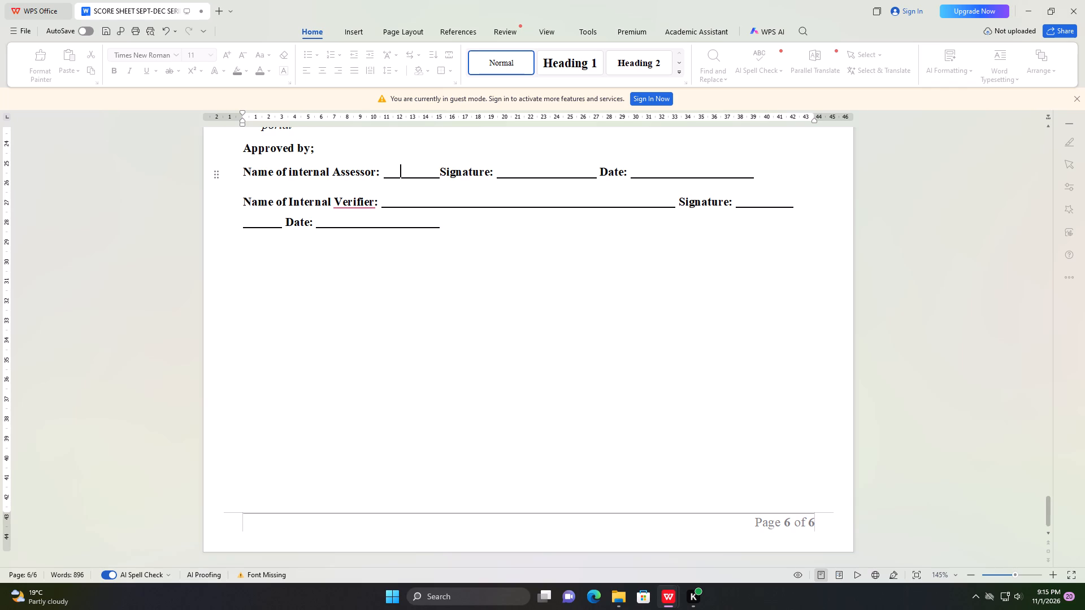
scroll(388, 298, "down", 4)
scroll(405, 321, "up", 3)
scroll(407, 330, "down", 8)
scroll(420, 364, "up", 10)
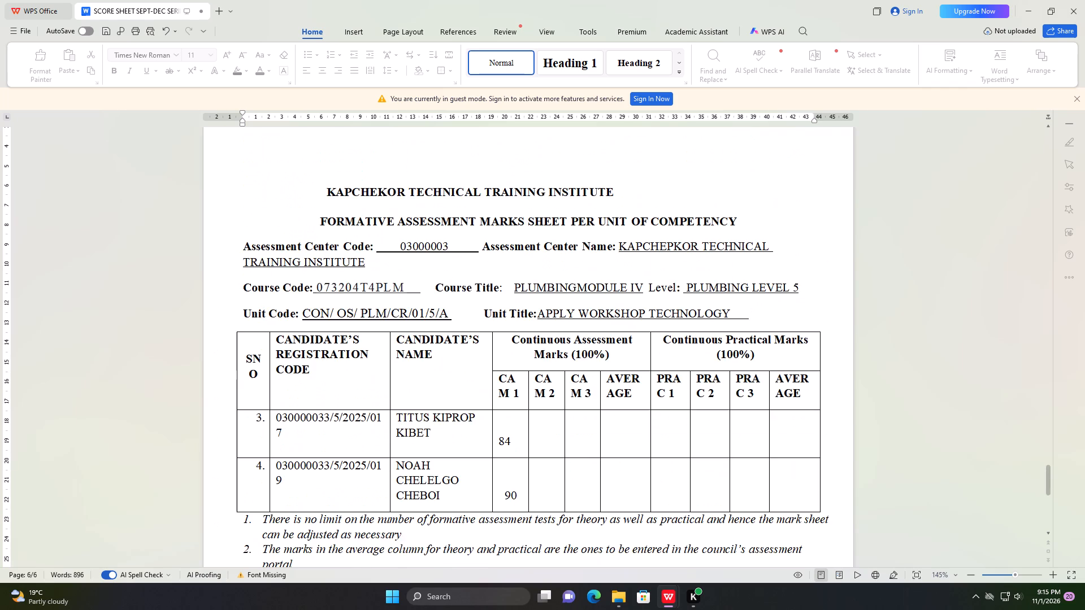
scroll(422, 380, "up", 15)
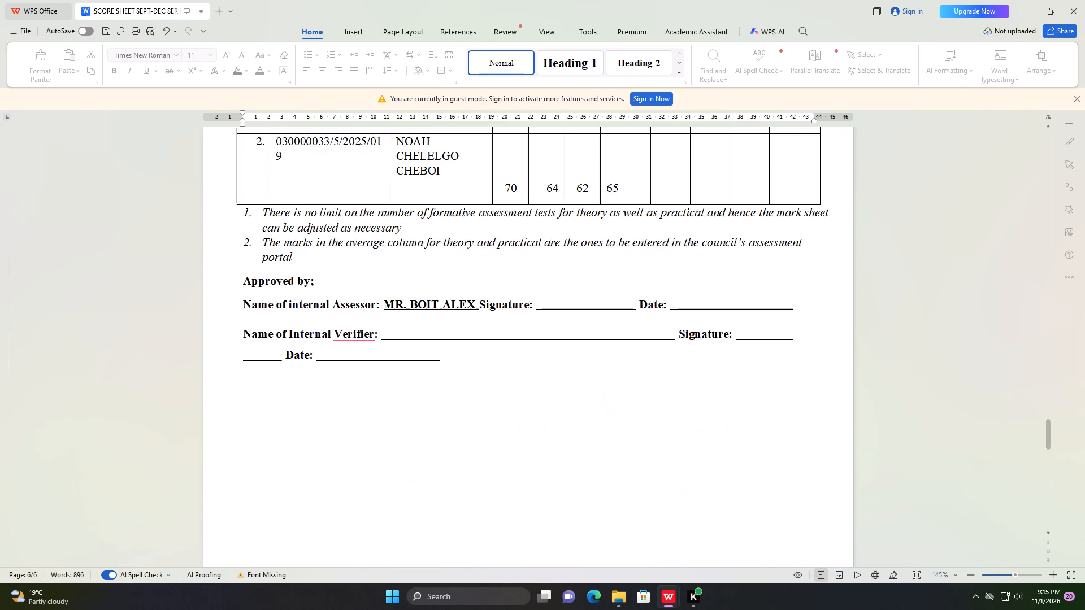
scroll(426, 379, "up", 20)
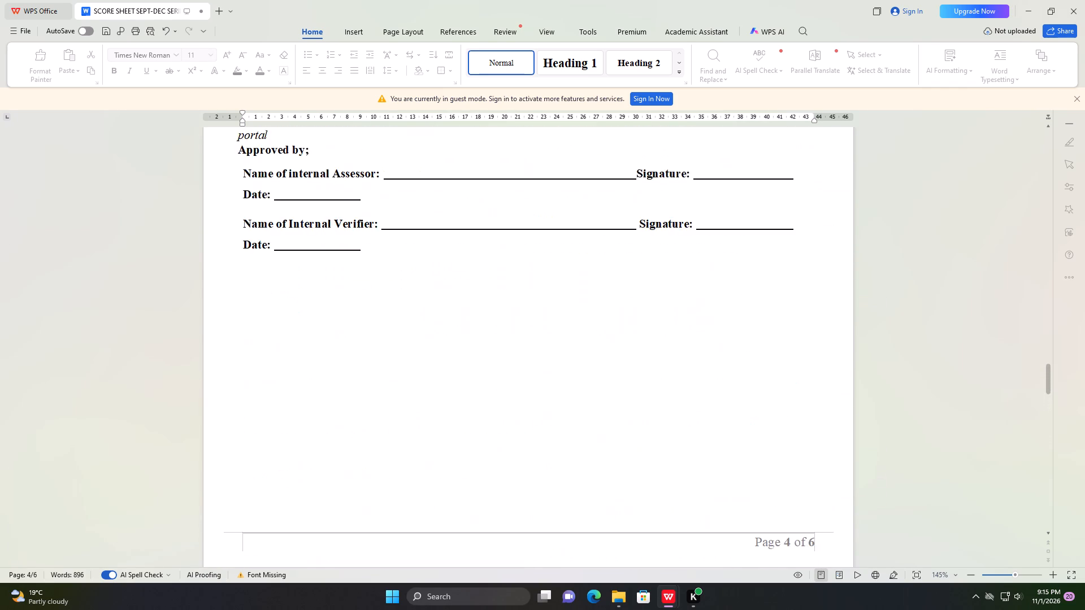
scroll(390, 411, "up", 19)
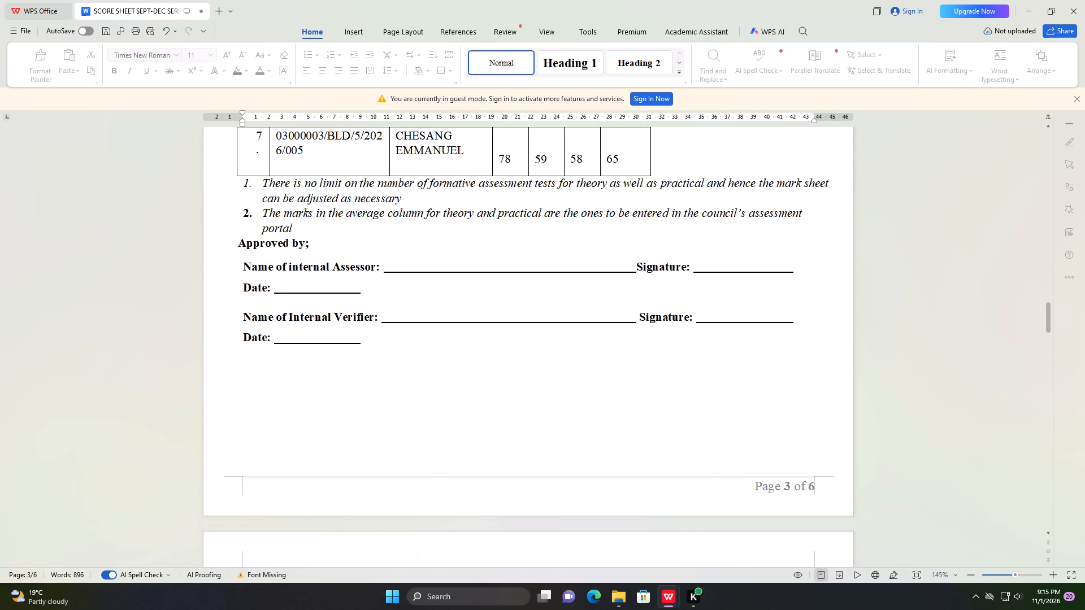
scroll(400, 372, "up", 4)
Place the text cursor at the end of the unit title WATER SUPPLY SYSTEM II on the page 4 PLUMBING sheet.
scroll(390, 356, "down", 3)
scroll(267, 264, "down", 9)
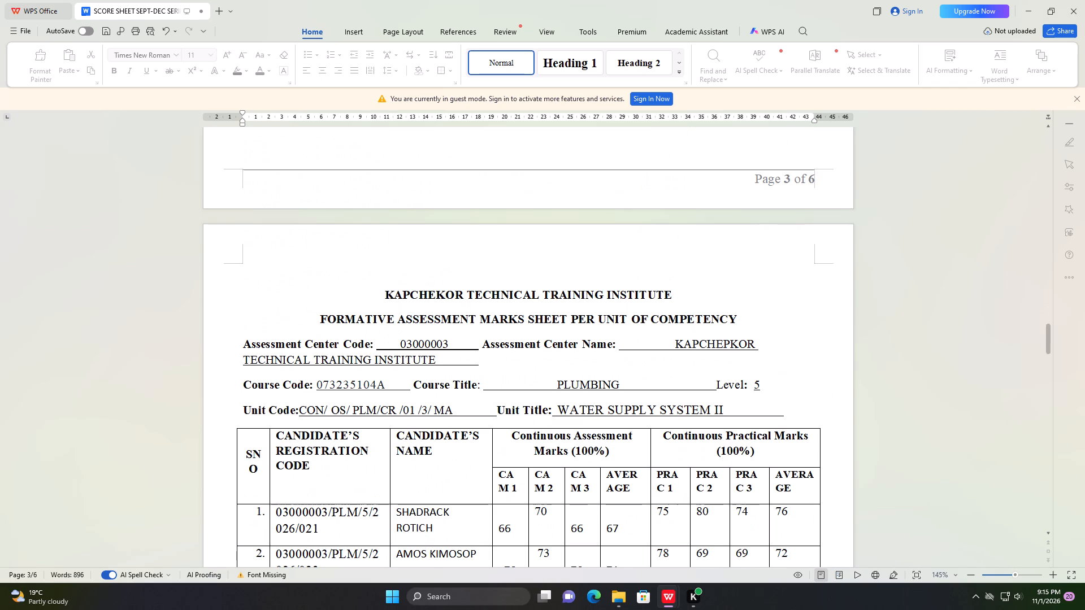
scroll(288, 261, "down", 2)
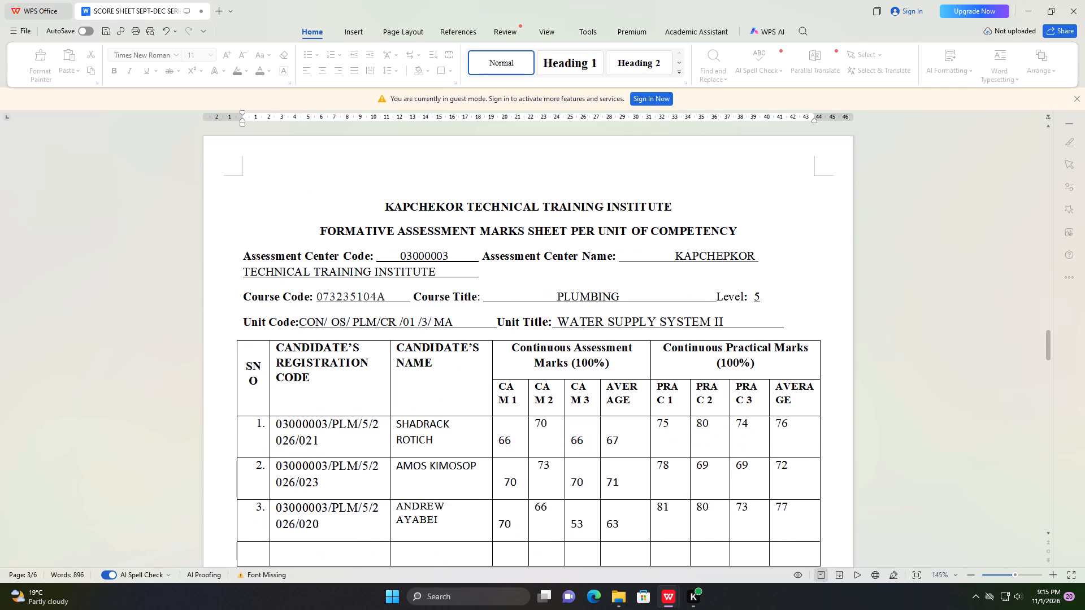
left_click(723, 326)
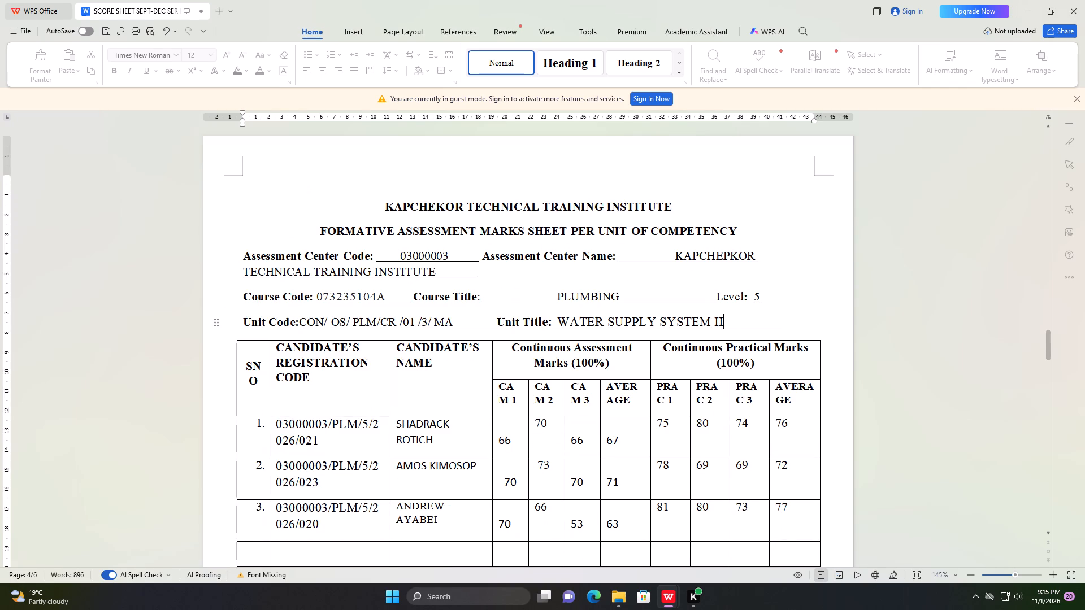
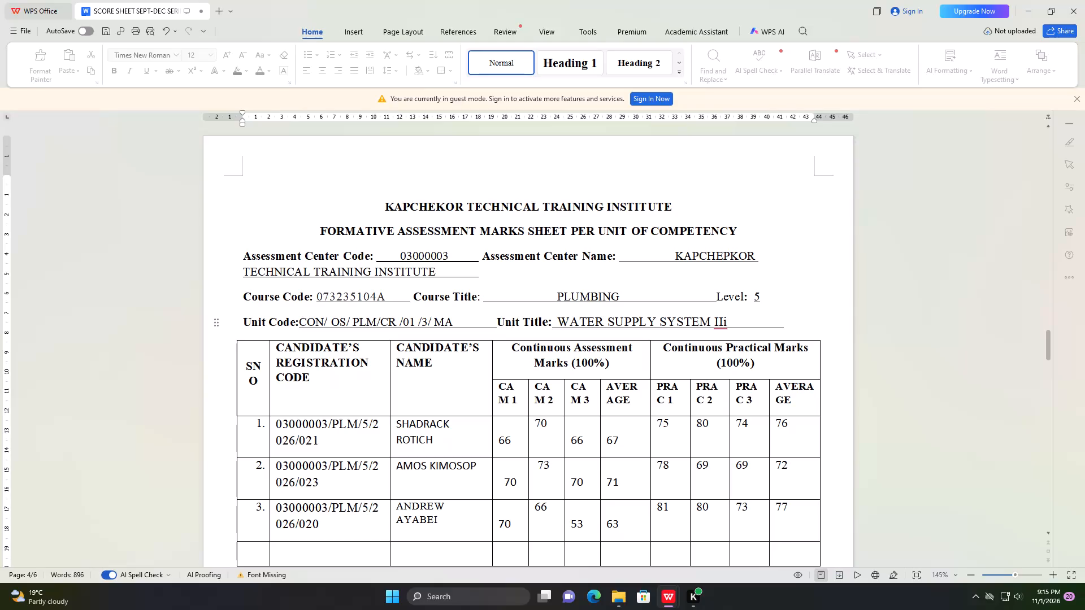
Correct the final character of the unit title on the page 4 PLUMBING sheet so it reads WATER SUPPLY SYSTEM III.
key("BackSpace")
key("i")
Enter CAM 2 marks of 76 for candidate 1 and 78 for candidate 2 on the page 1 CONSTRUCTION MATERIAL SCIENCE sheet.
scroll(724, 375, "up", 6)
scroll(606, 383, "up", 7)
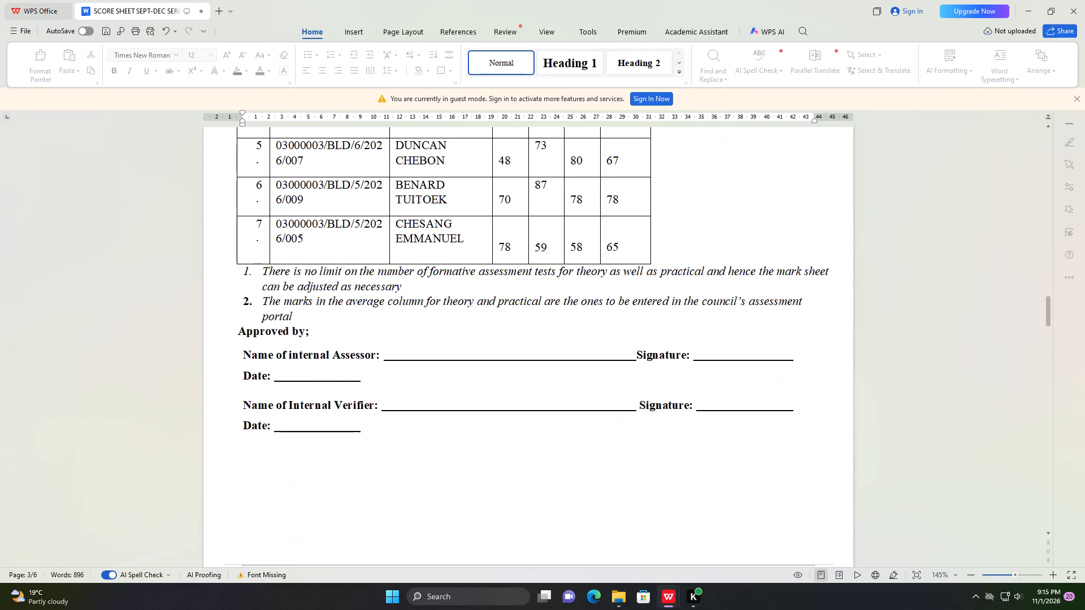
scroll(597, 387, "up", 20)
scroll(574, 400, "up", 9)
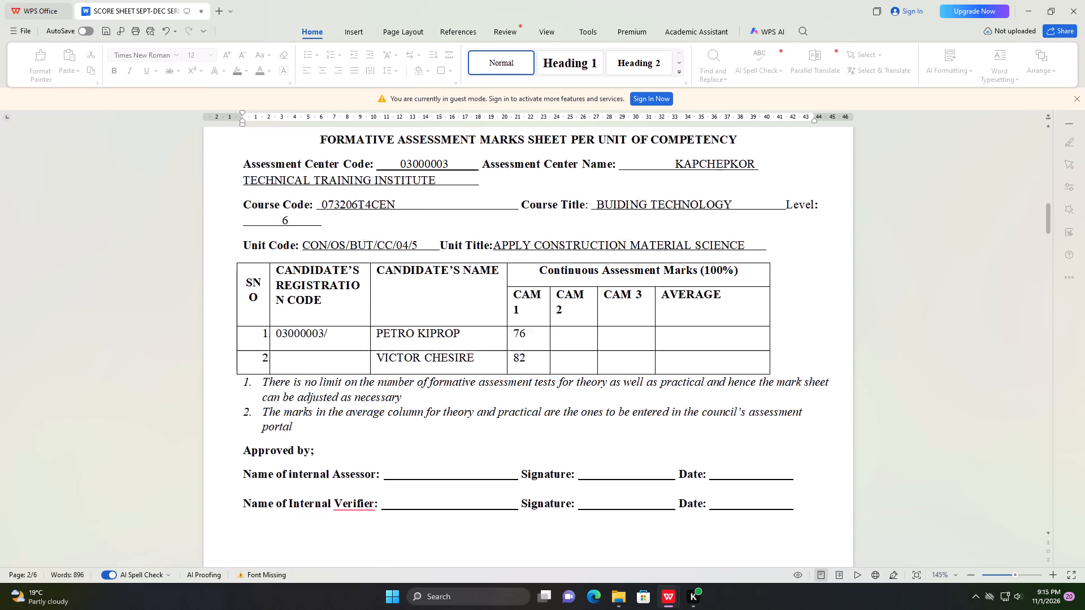
scroll(570, 404, "up", 14)
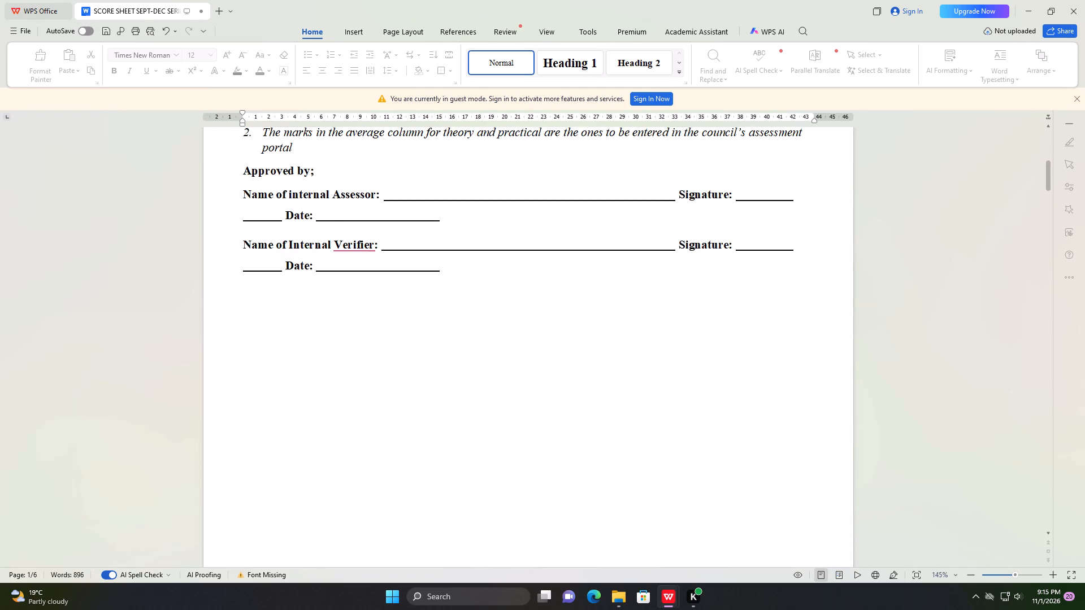
scroll(563, 409, "up", 11)
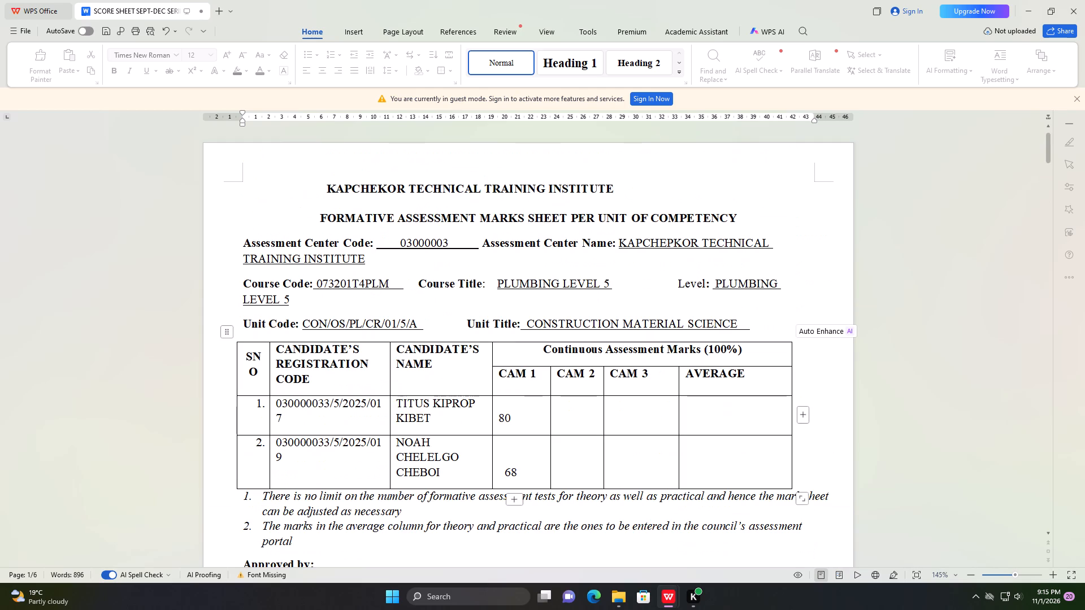
scroll(562, 410, "up", 4)
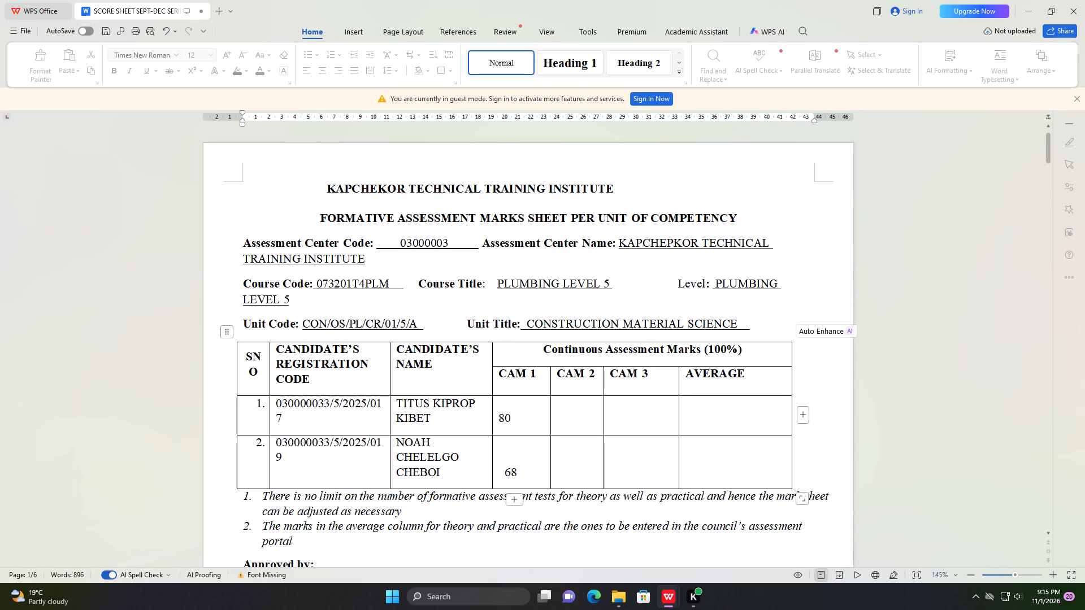
left_click(568, 419)
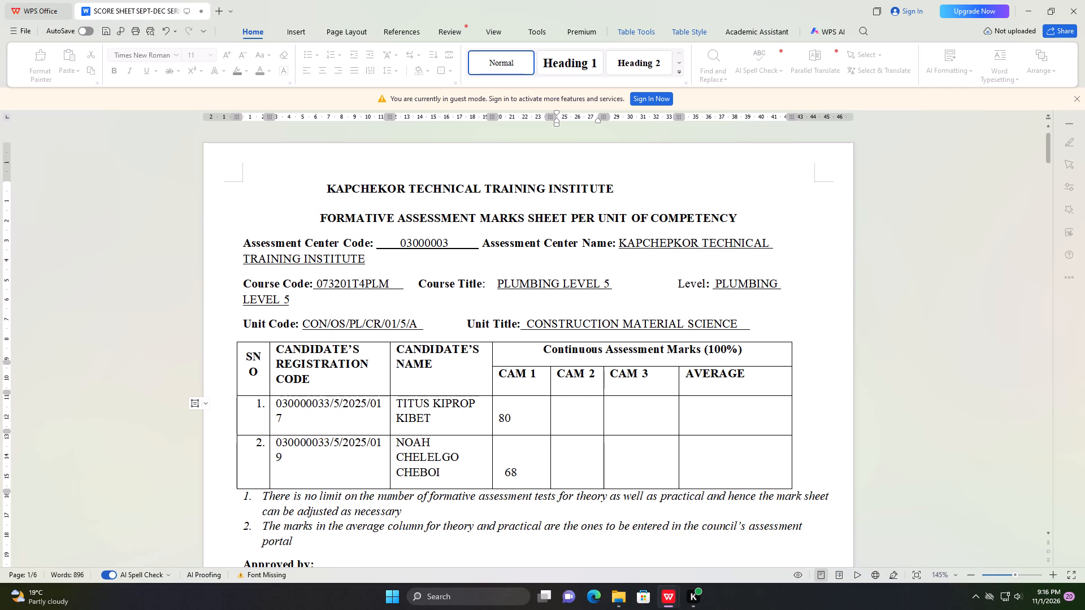
left_click(573, 422)
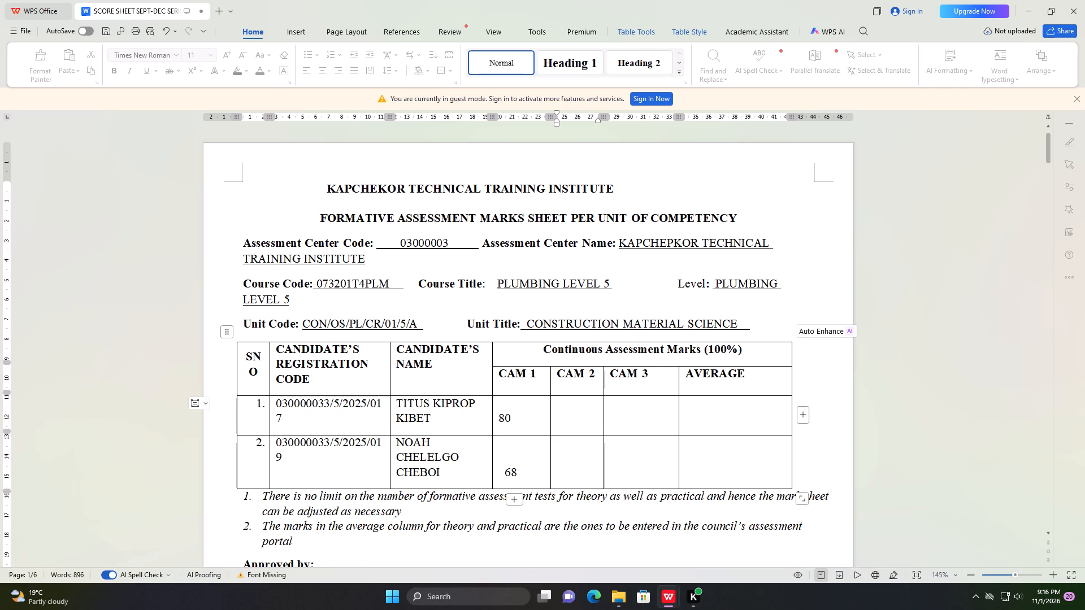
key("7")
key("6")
left_click(580, 455)
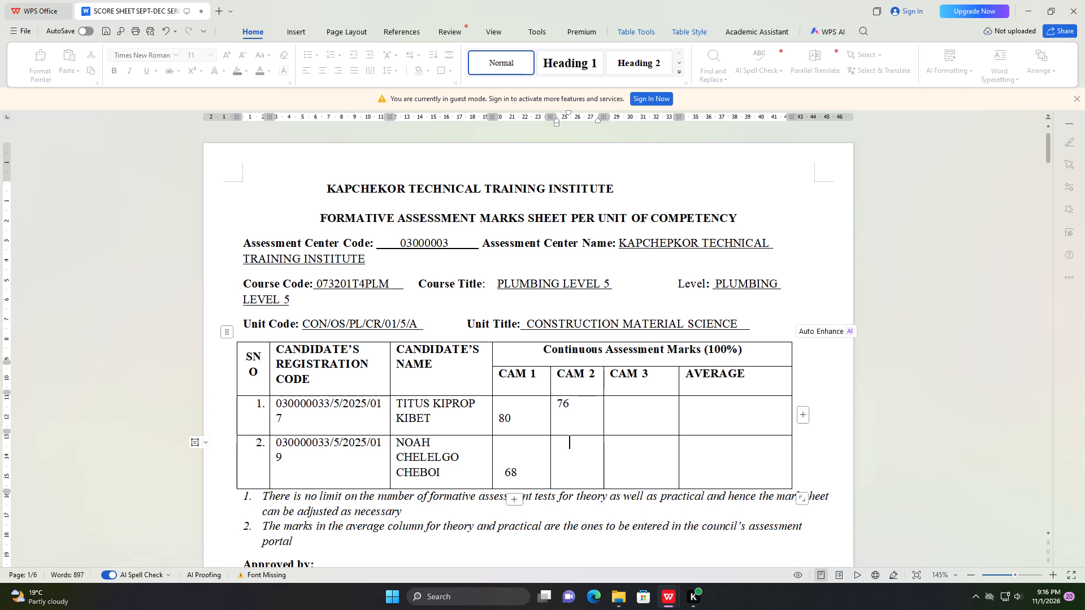
left_click(572, 465)
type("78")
left_click(322, 473)
right_click(320, 472)
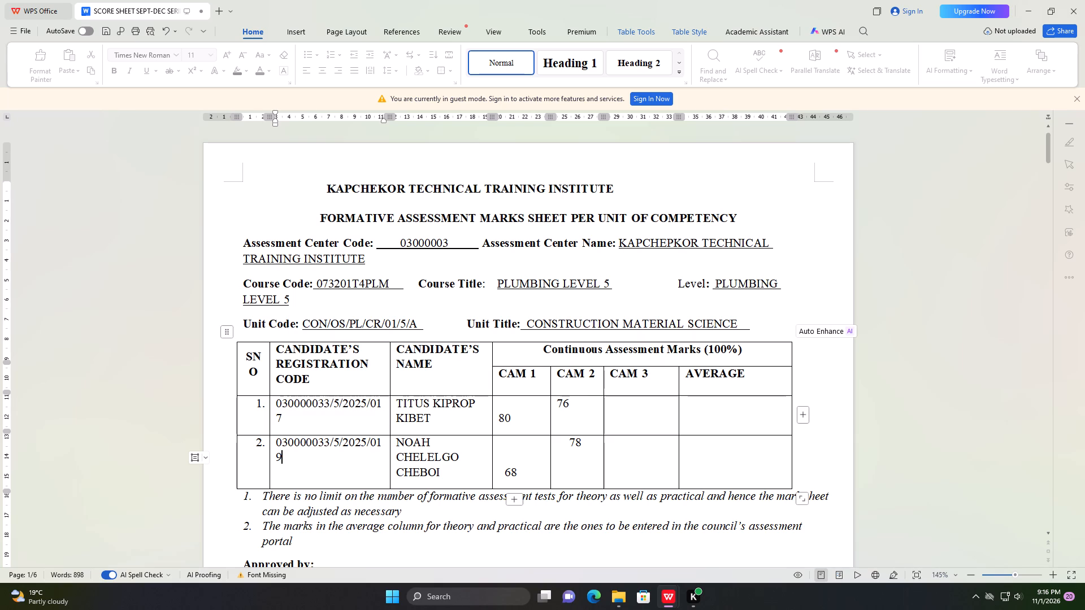
right_click(319, 473)
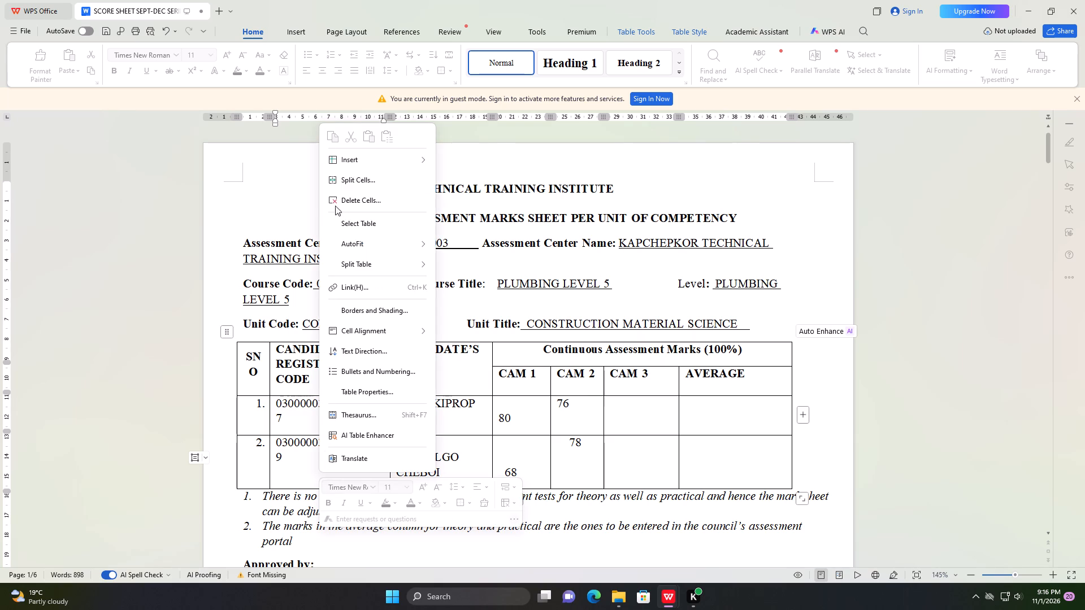
left_click(358, 158)
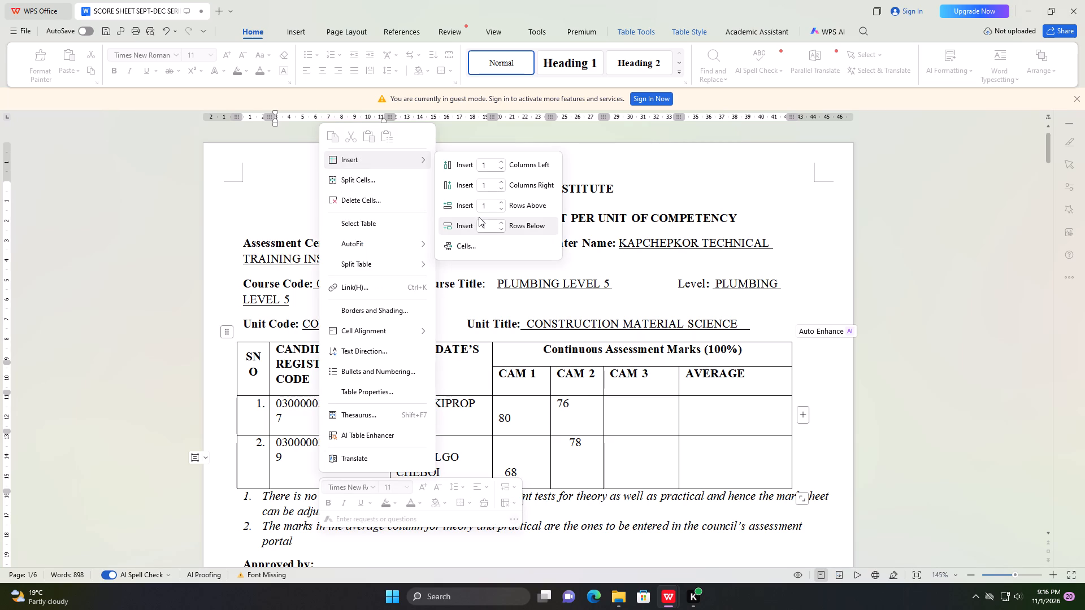
left_click(466, 224)
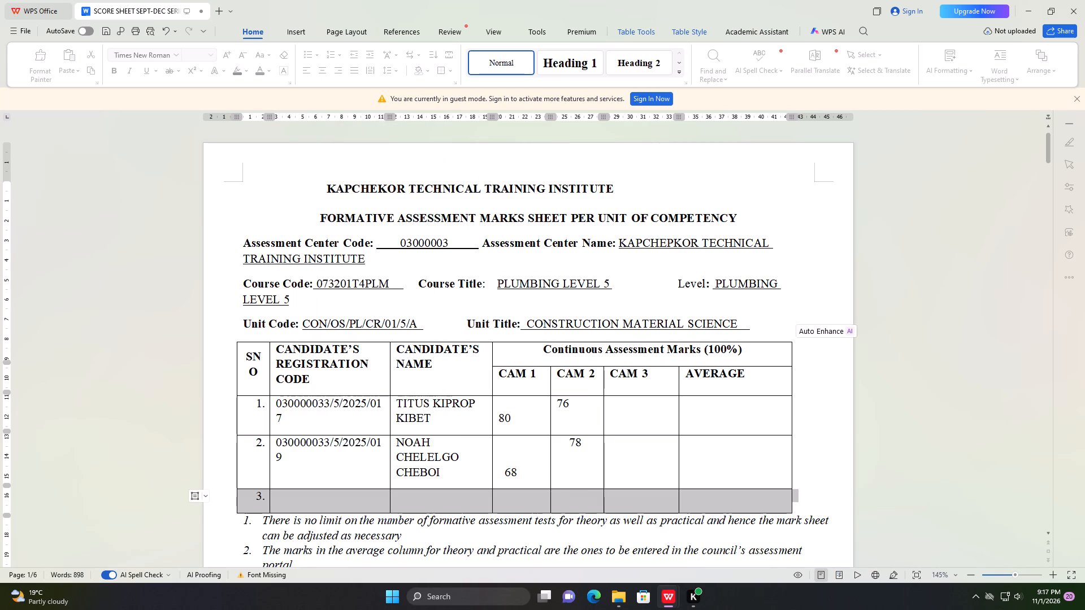
Write the third candidate's name in the new row's registration code cell and move it to the candidate name cell.
left_click(348, 497)
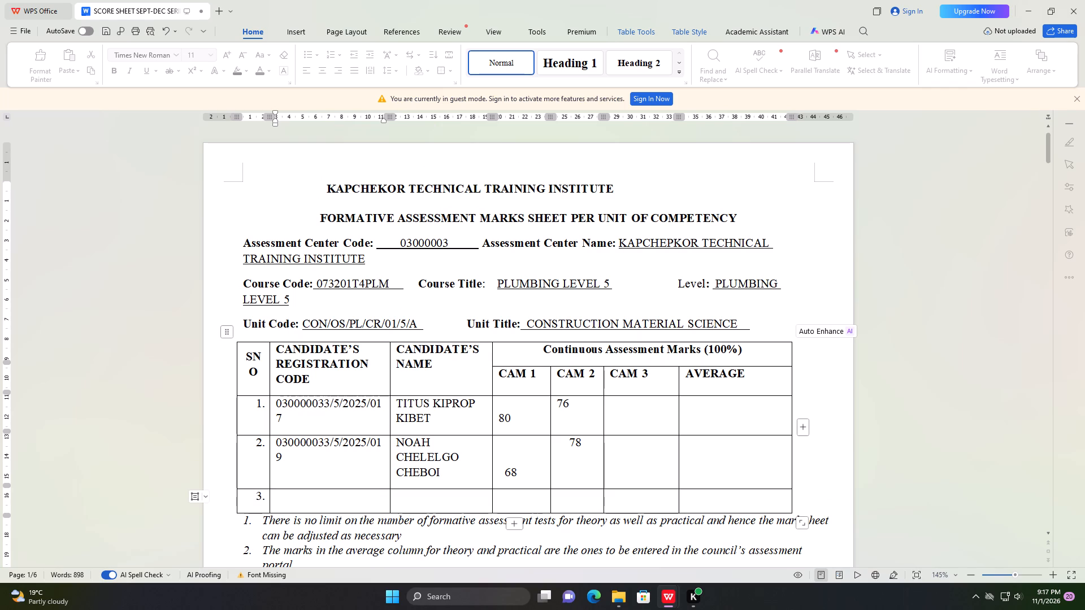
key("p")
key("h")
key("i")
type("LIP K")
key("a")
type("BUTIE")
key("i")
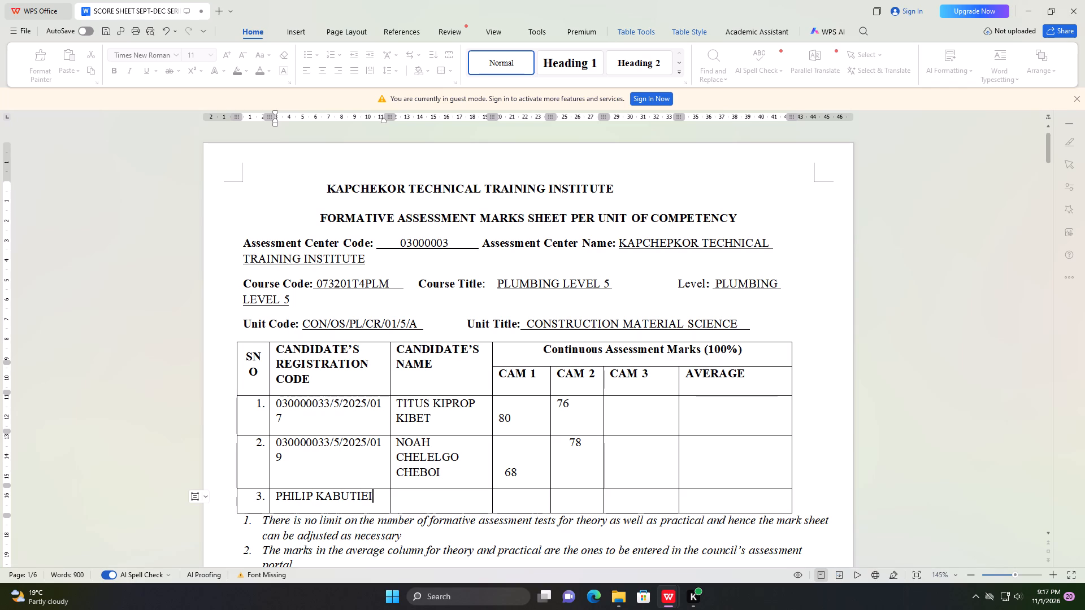
left_click_drag(381, 497, 289, 500)
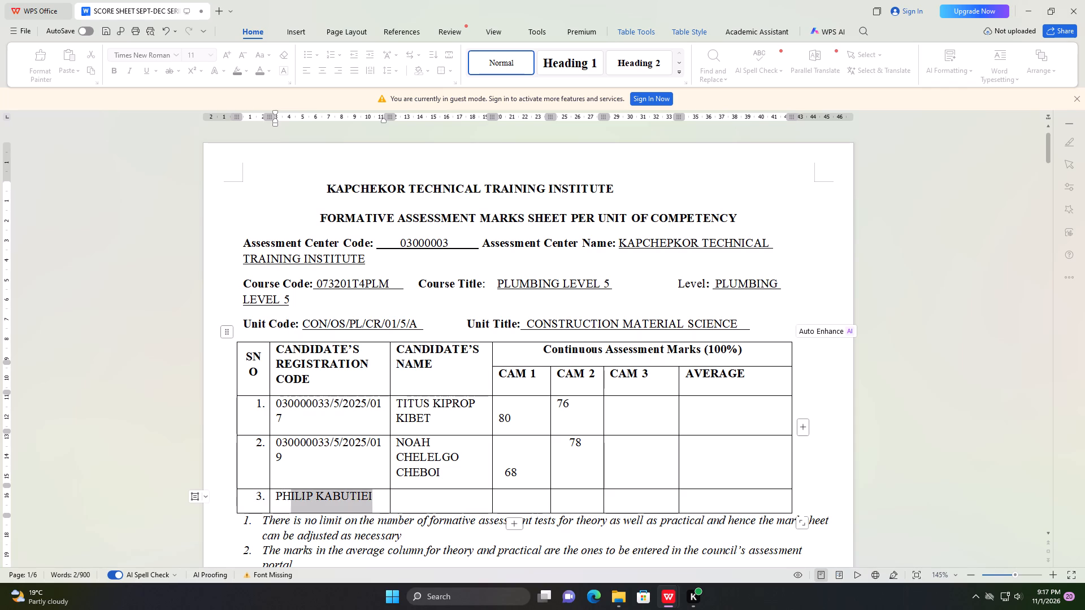
left_click_drag(289, 500, 277, 500)
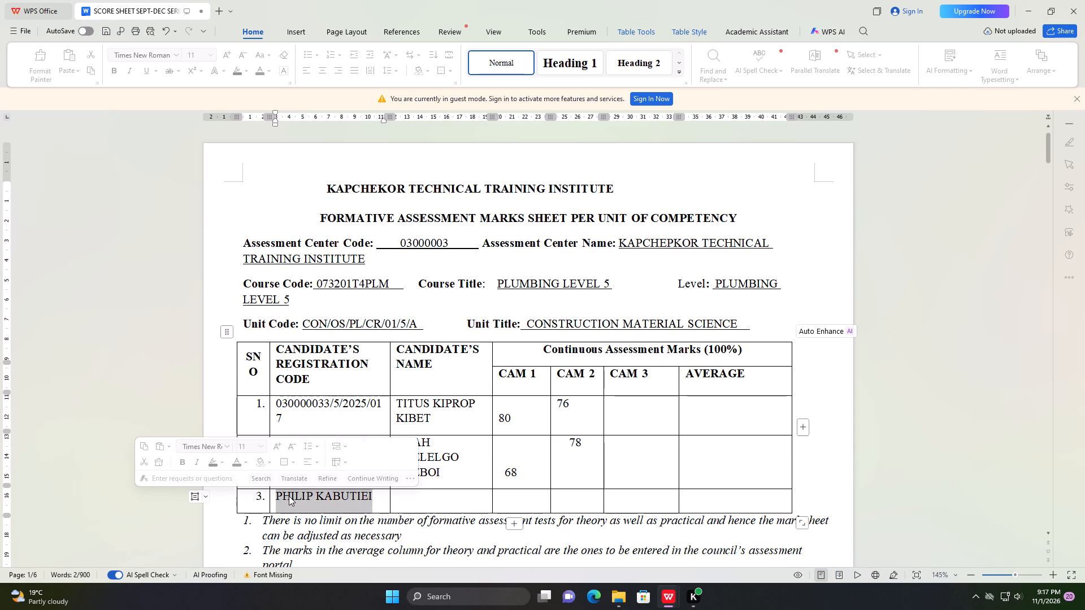
key("ctrl+c")
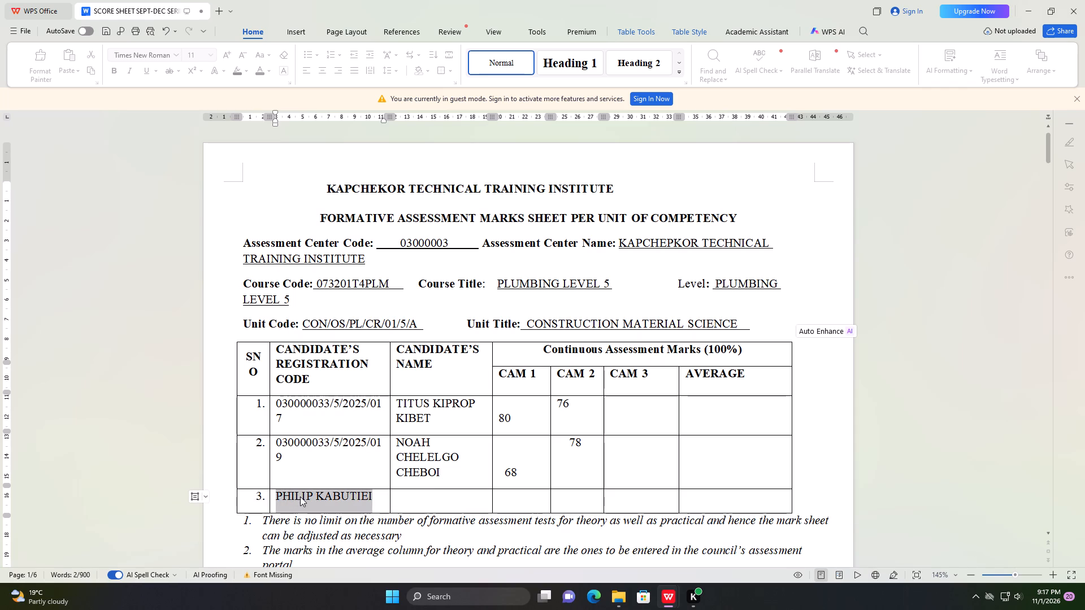
key("BackSpace")
left_click(403, 497)
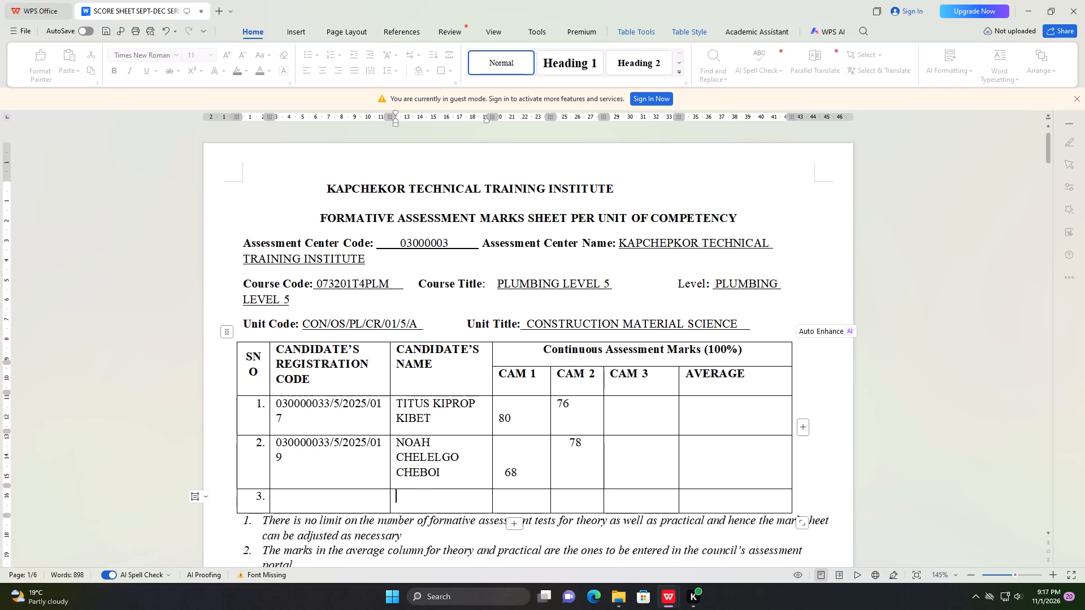
key("ctrl+v")
Enter the third candidate's registration code in the new row of the CONSTRUCTION MATERIAL SCIENCE table.
left_click(319, 512)
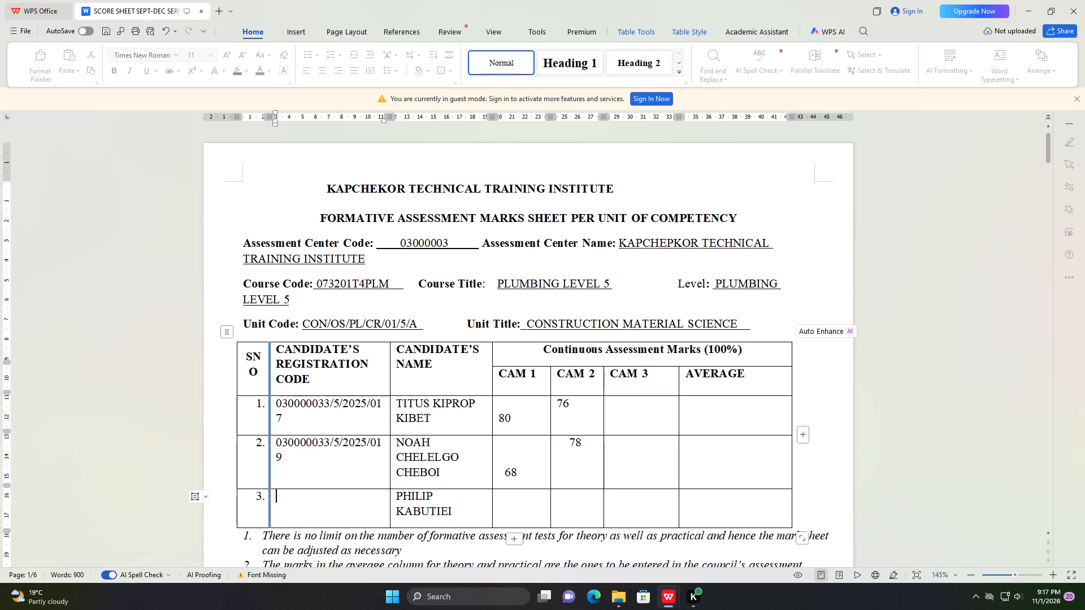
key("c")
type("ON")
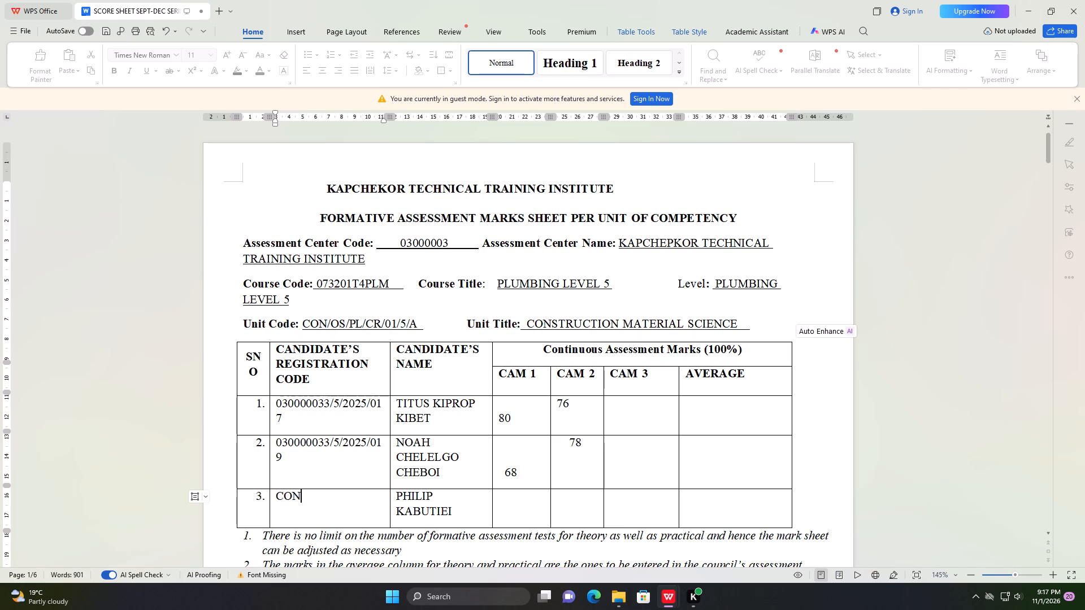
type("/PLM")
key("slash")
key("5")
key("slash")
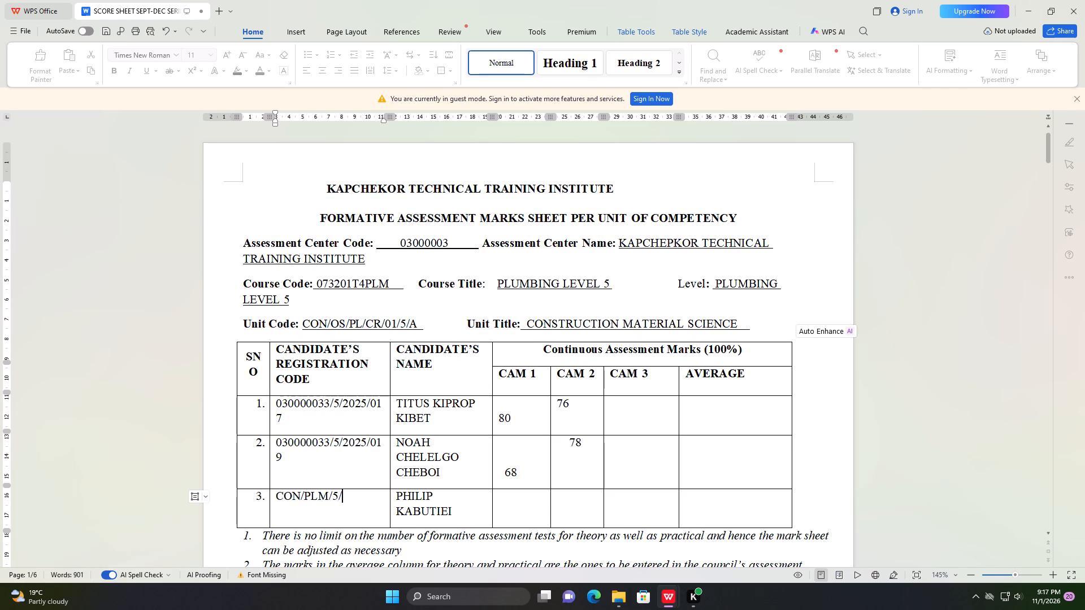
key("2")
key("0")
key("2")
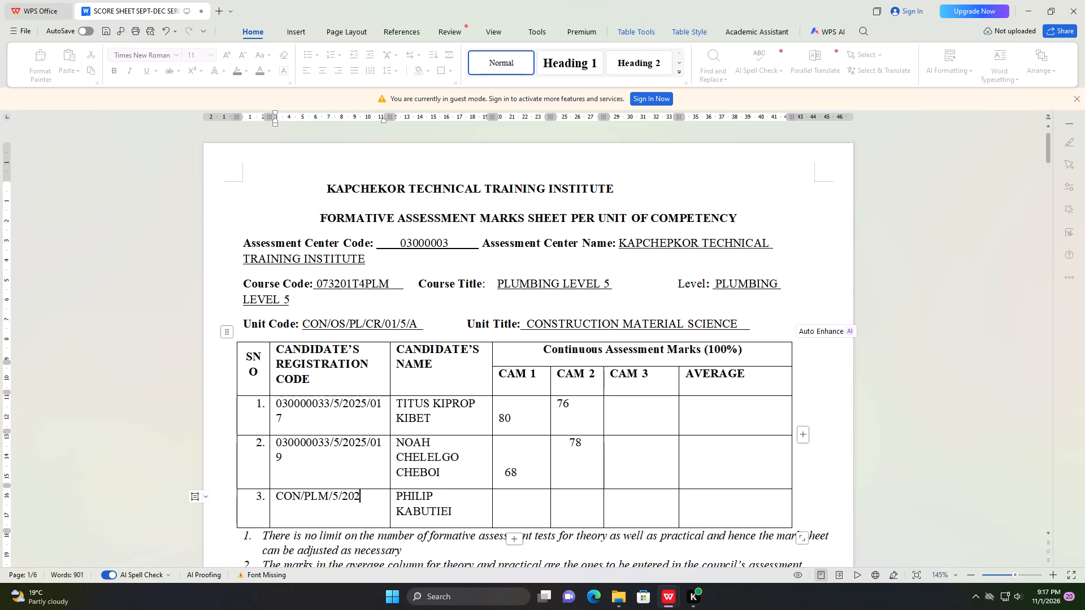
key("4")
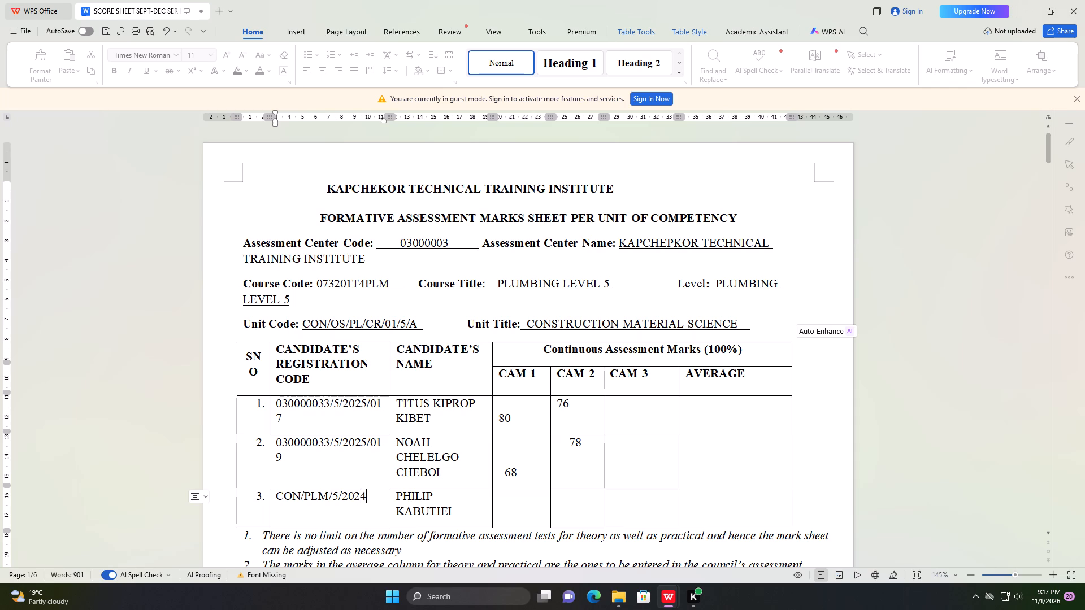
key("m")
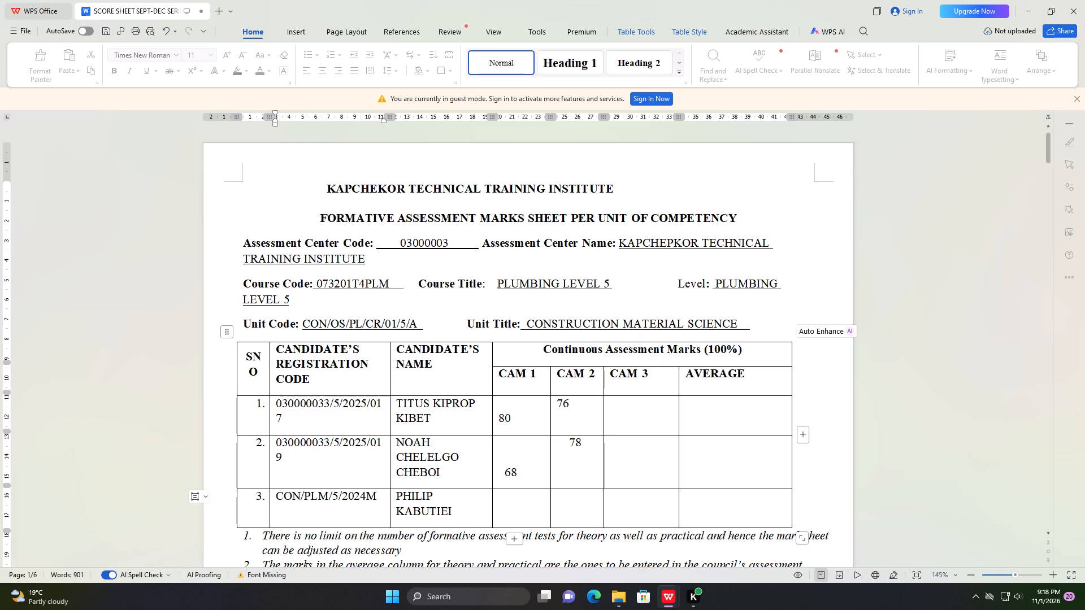
Enter a CAM 2 mark of 50 for the third candidate on the CONSTRUCTION MATERIAL SCIENCE sheet.
left_click(580, 504)
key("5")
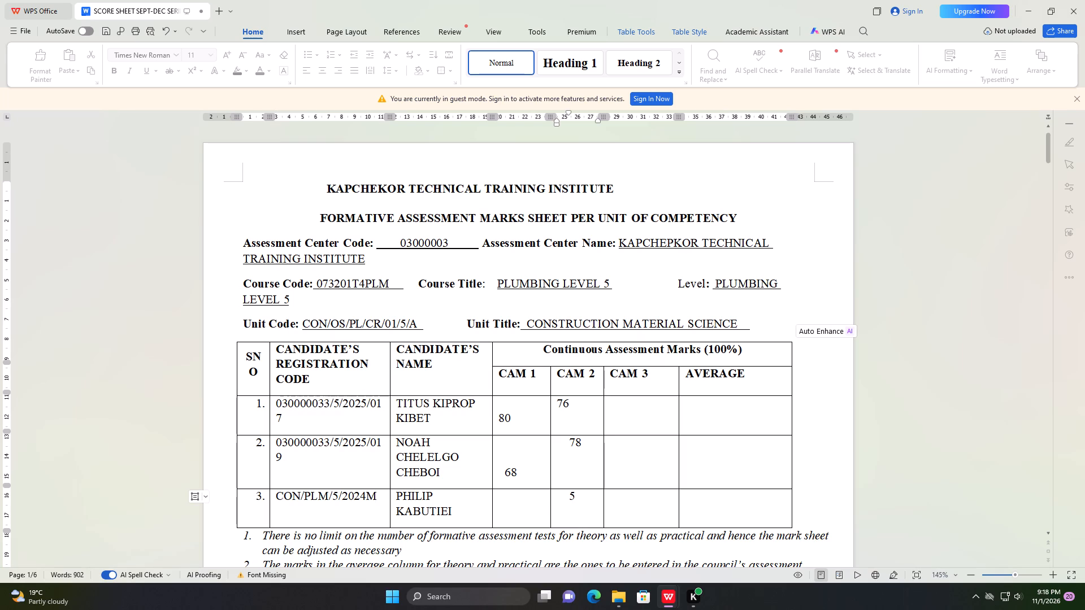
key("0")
Enter CAM 3 marks of 80, 88 and 84 for candidates 1, 2 and 3 on the CONSTRUCTION MATERIAL SCIENCE sheet.
left_click(638, 411)
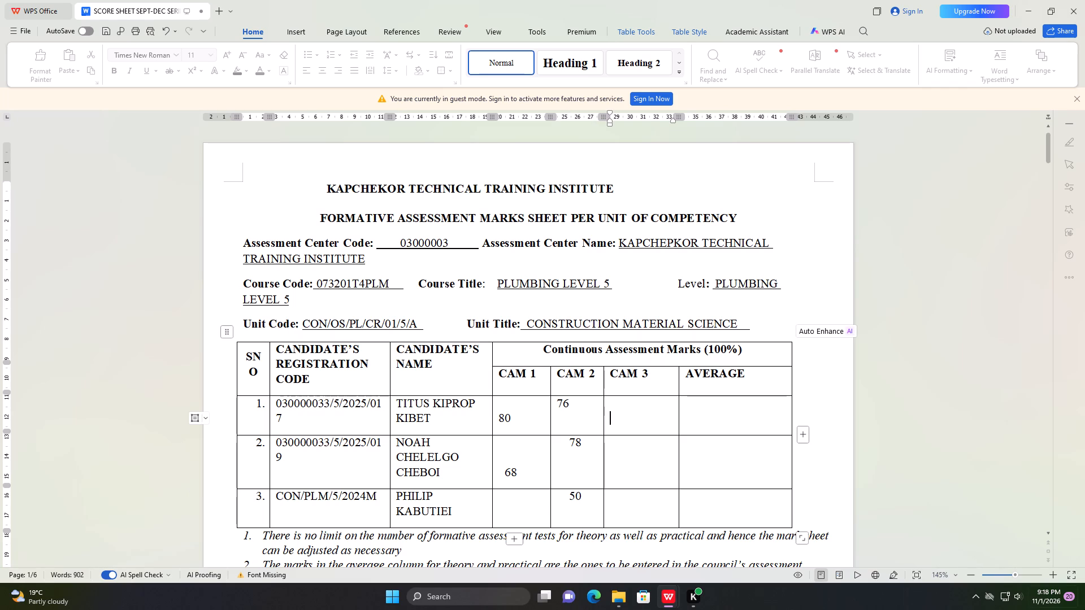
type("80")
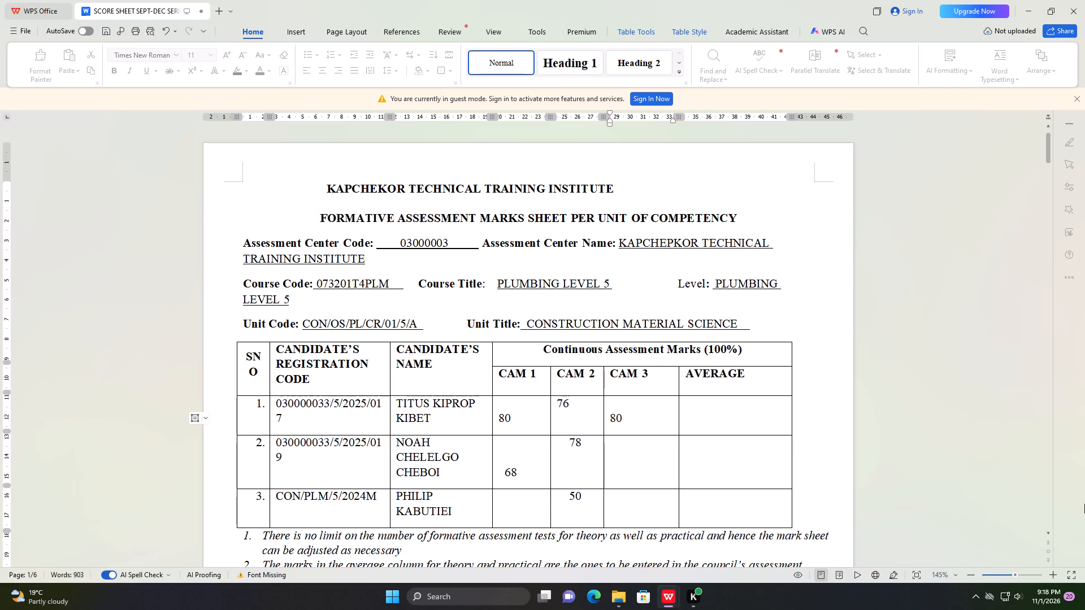
left_click(629, 457)
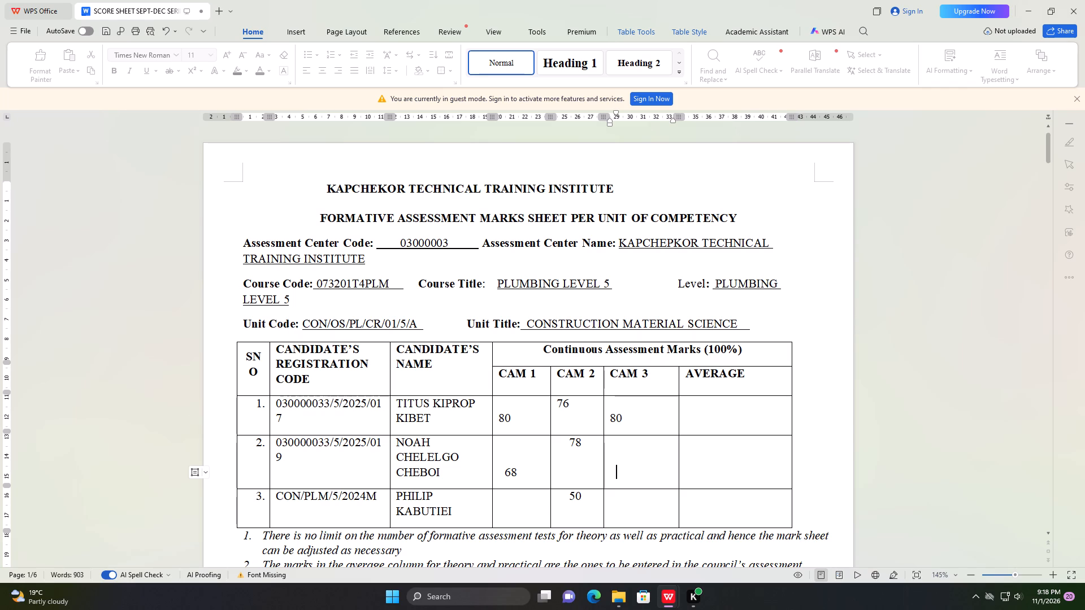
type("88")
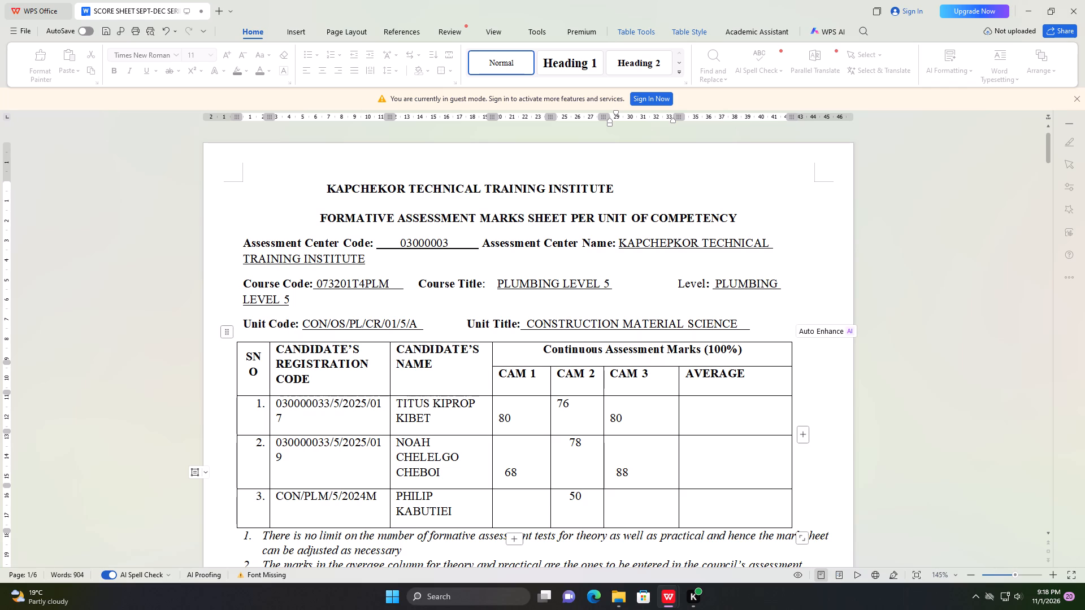
left_click(626, 508)
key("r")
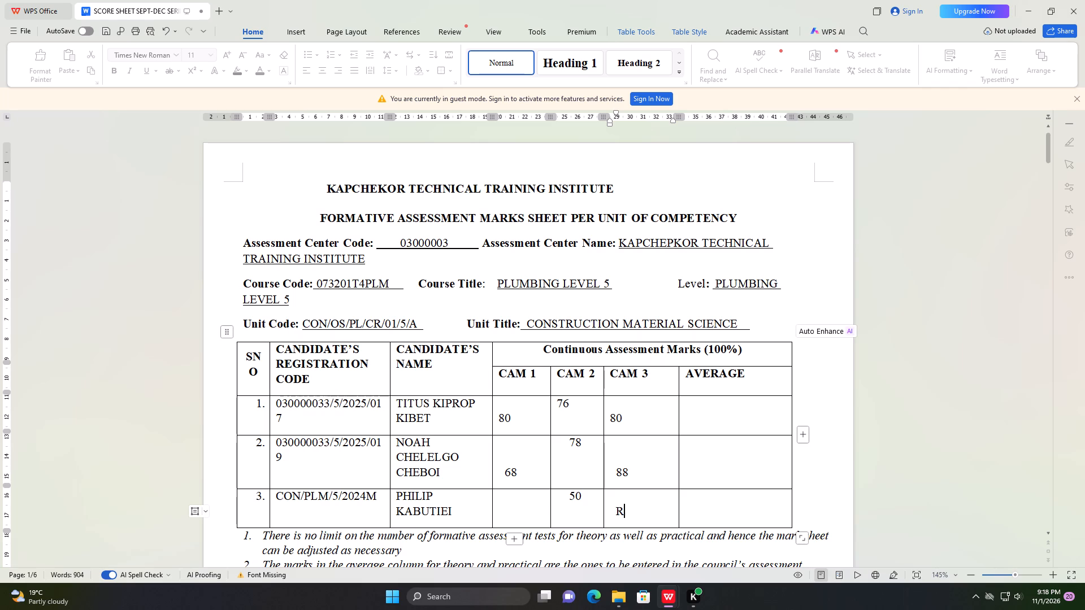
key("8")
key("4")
left_click(625, 513)
key("BackSpace")
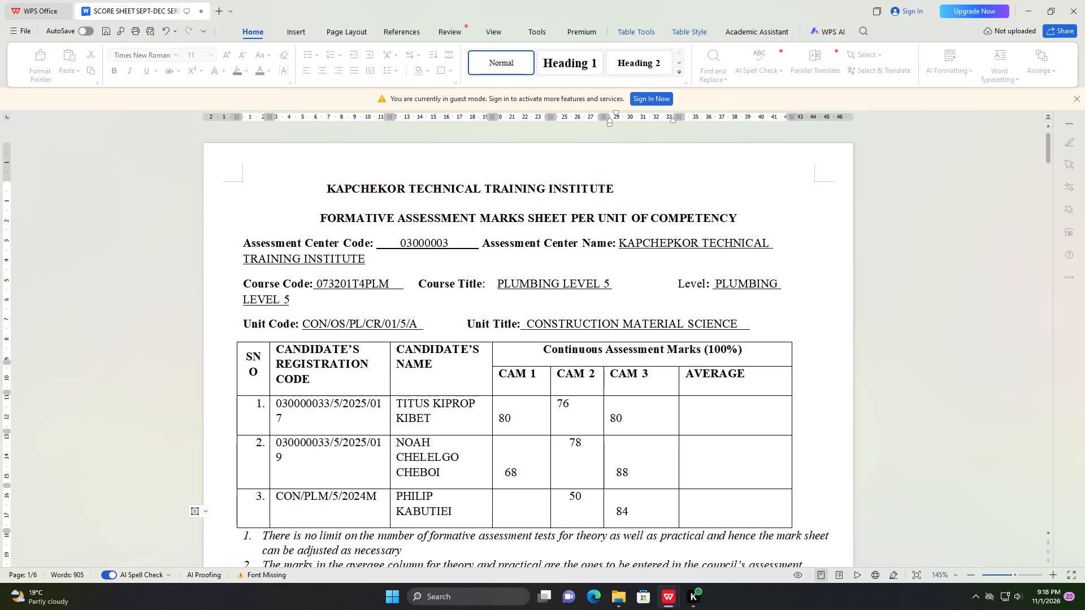
Open Calculator and compute candidate 1's average by adding 80, 76 and 80 and dividing the sum by 3.
left_click(474, 593)
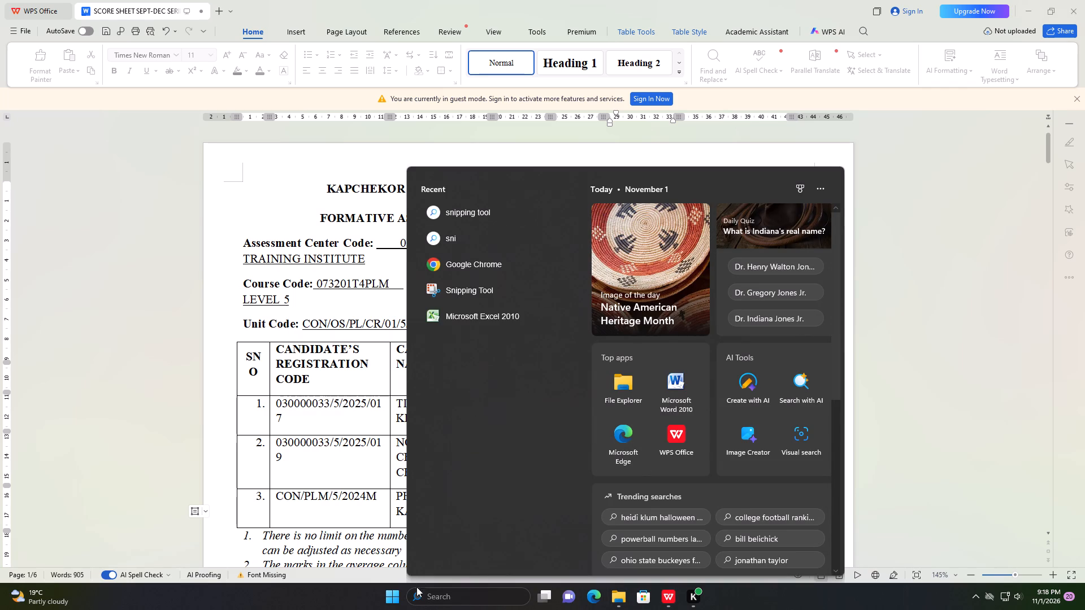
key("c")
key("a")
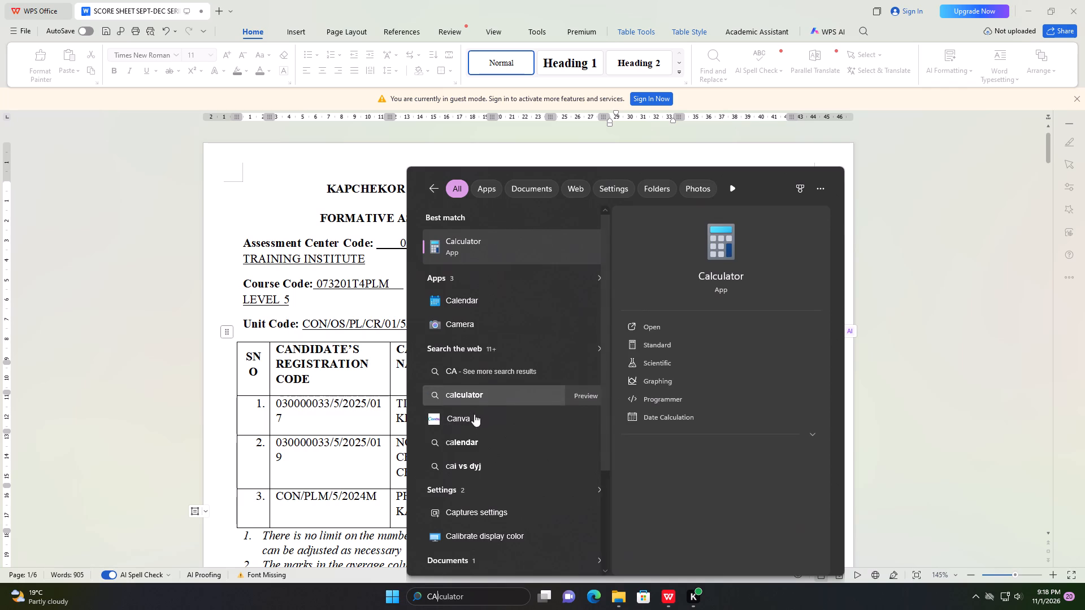
left_click(654, 328)
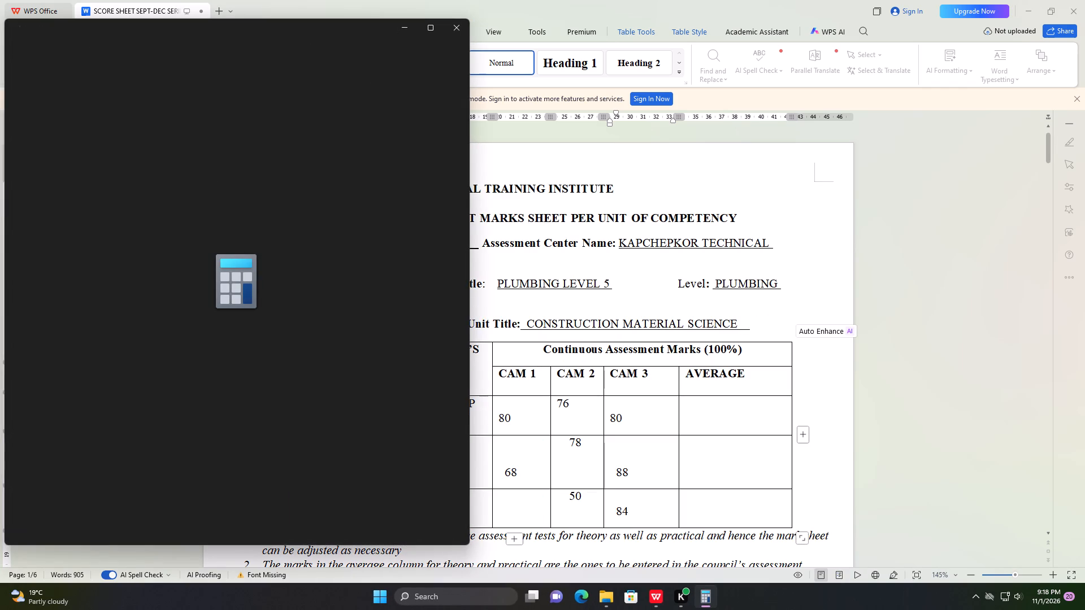
left_click_drag(117, 341, 112, 352)
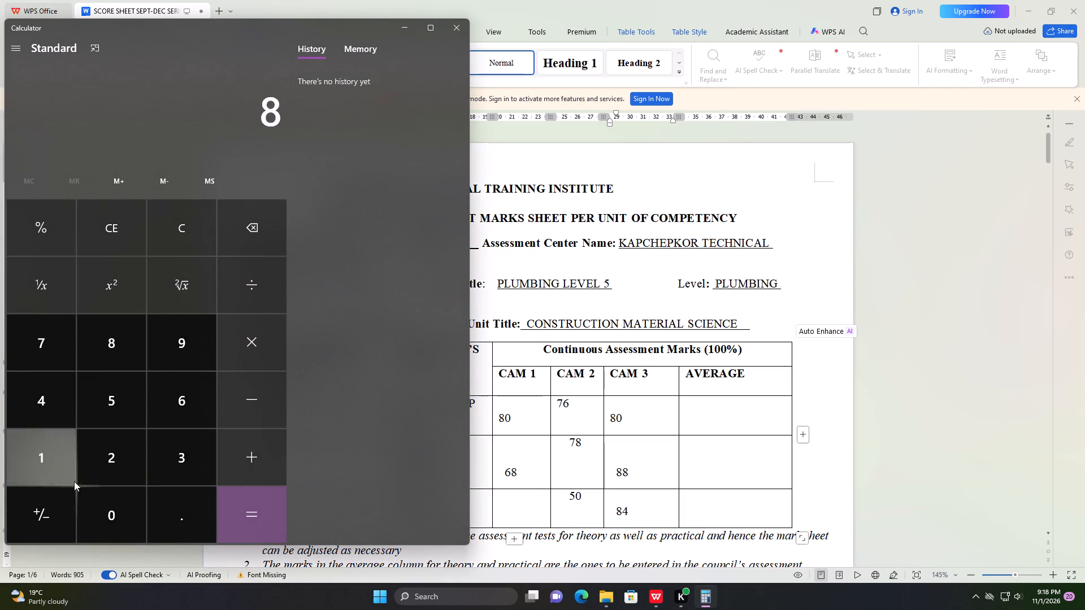
left_click(124, 515)
left_click(266, 459)
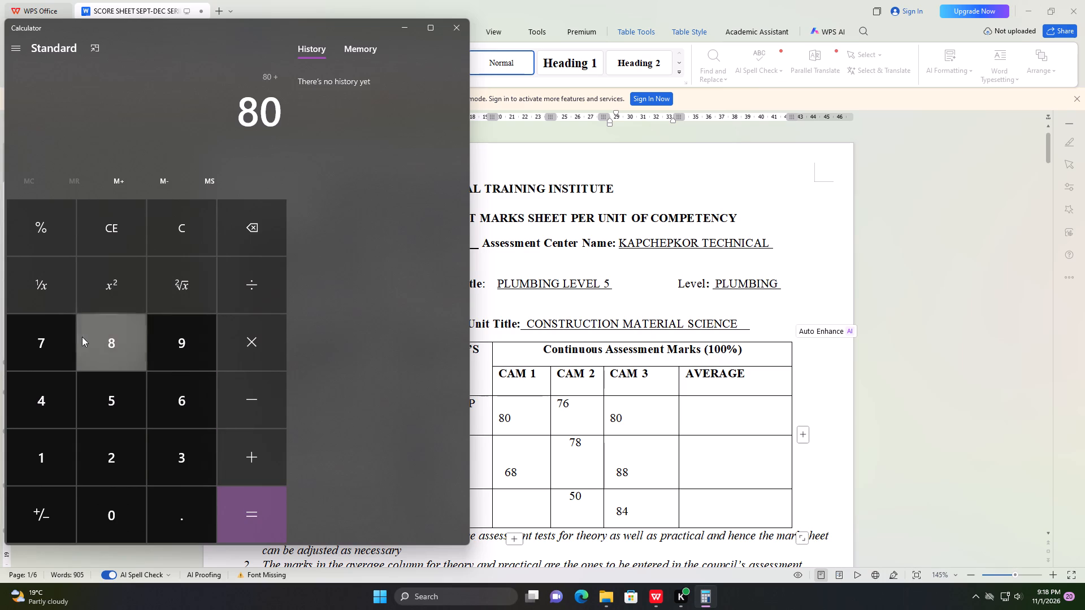
left_click_drag(38, 335, 46, 339)
left_click(175, 391)
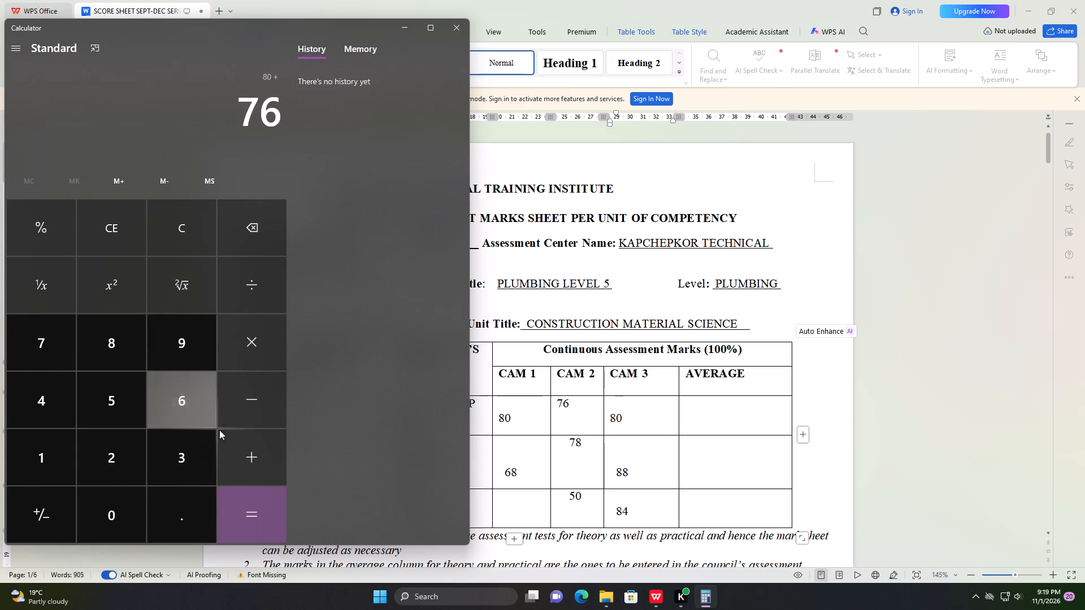
left_click(255, 460)
left_click_drag(111, 341, 104, 350)
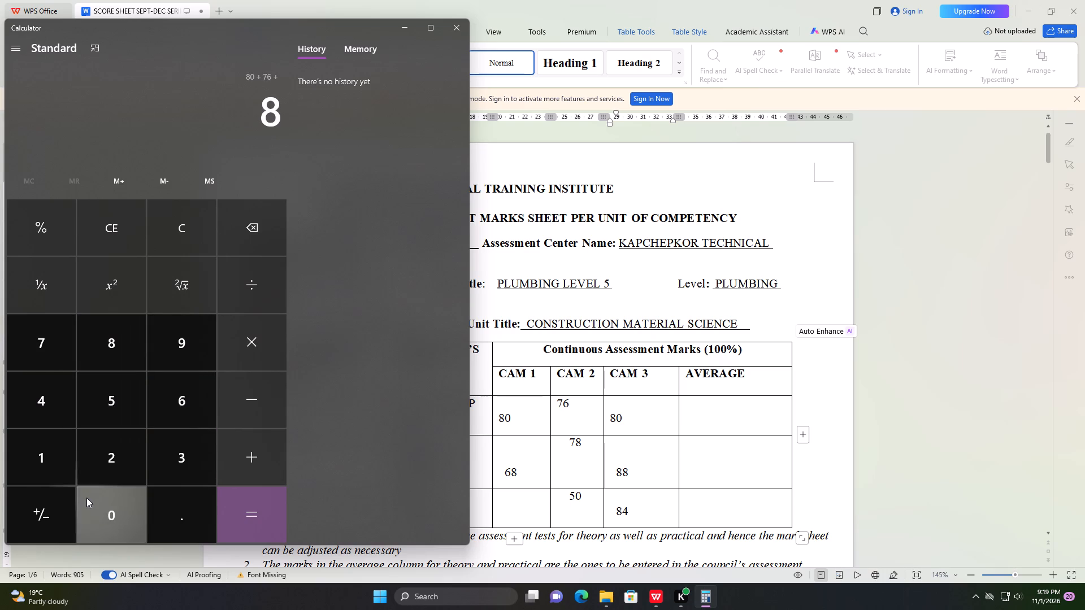
left_click(86, 498)
left_click(255, 533)
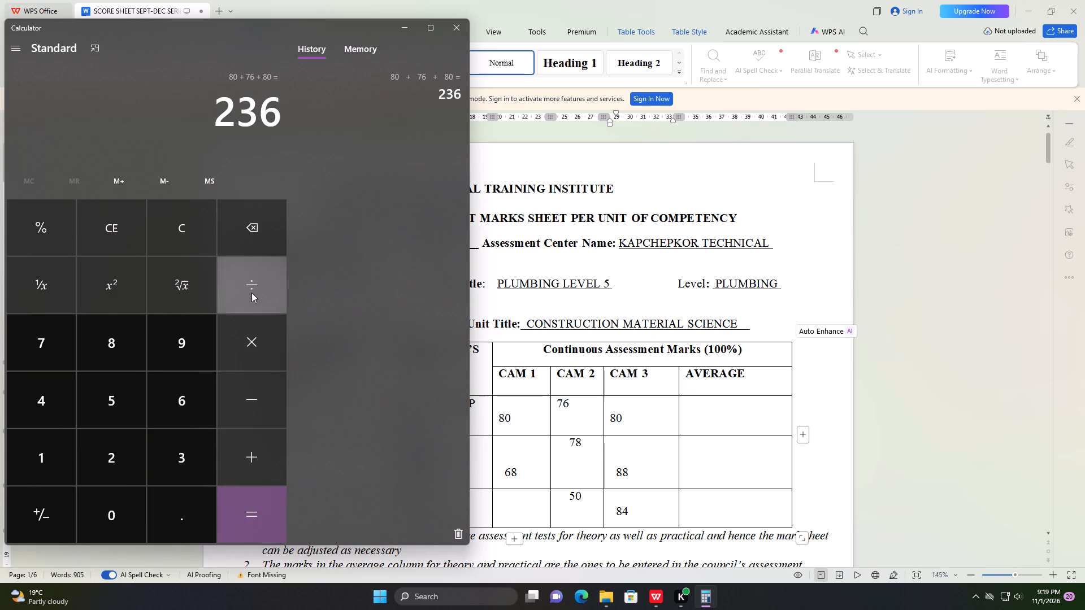
left_click_drag(251, 293, 244, 298)
left_click(172, 443)
left_click(261, 511)
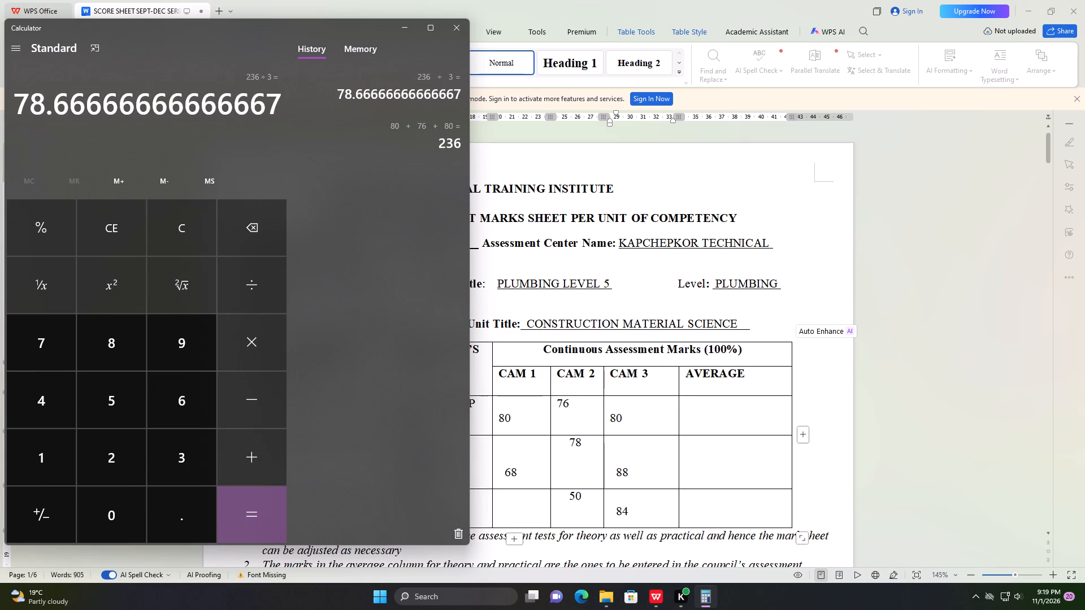
Back in the score sheet document, enter averages of 79 for candidate 1 and 78 for candidate 2.
left_click(694, 419)
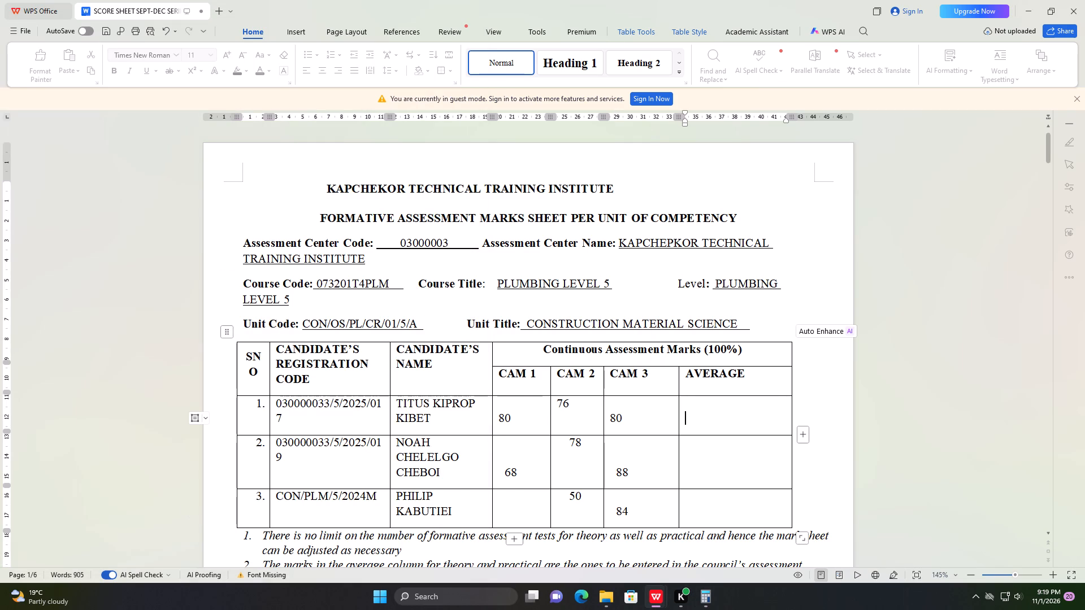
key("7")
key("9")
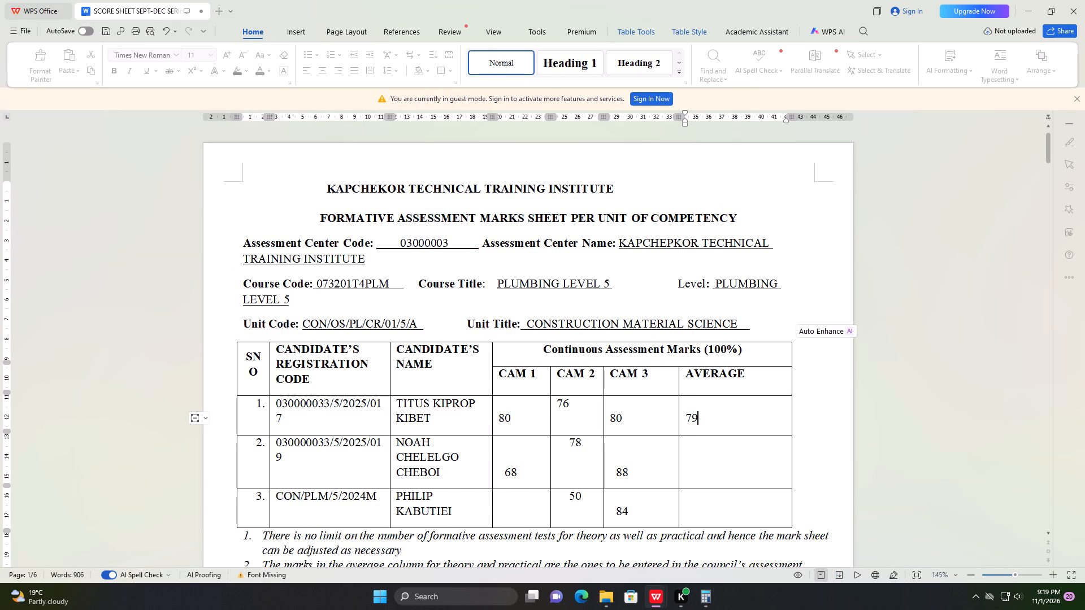
left_click(702, 471)
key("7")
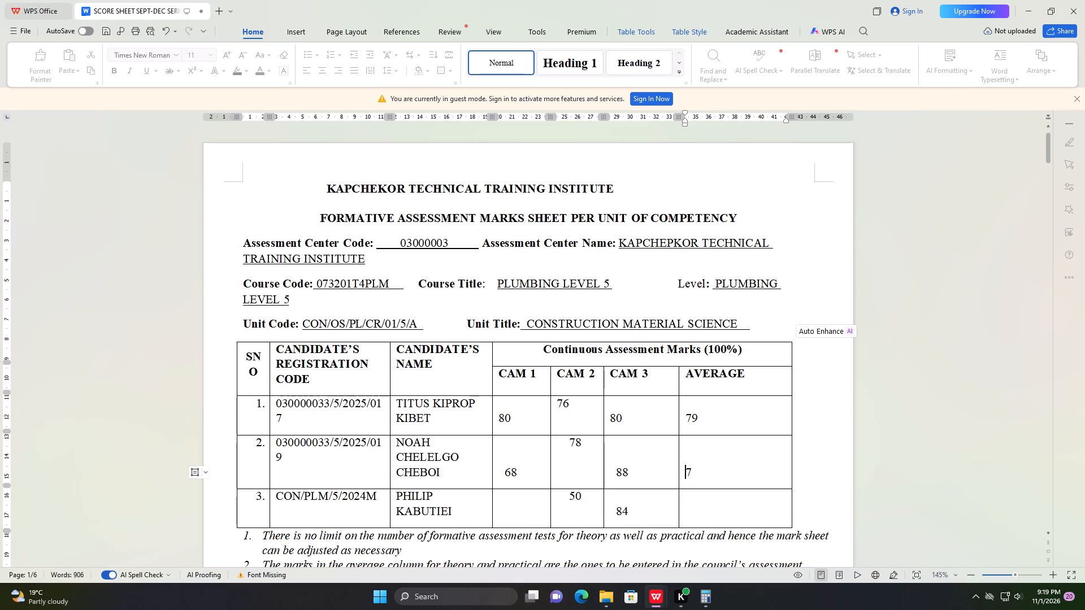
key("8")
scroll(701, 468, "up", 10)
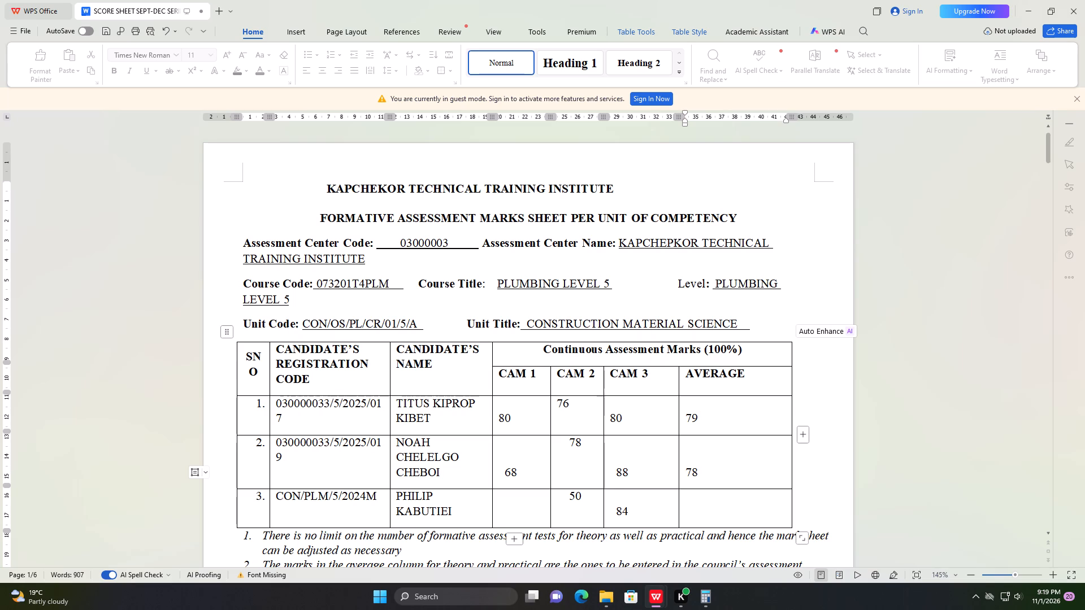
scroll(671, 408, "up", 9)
On the APPLY CONSTRUCTION MATERIAL SCIENCE sheet, cut the underlined blank after the course title BUIDING TECHNOLOGY down to one space.
scroll(647, 369, "down", 4)
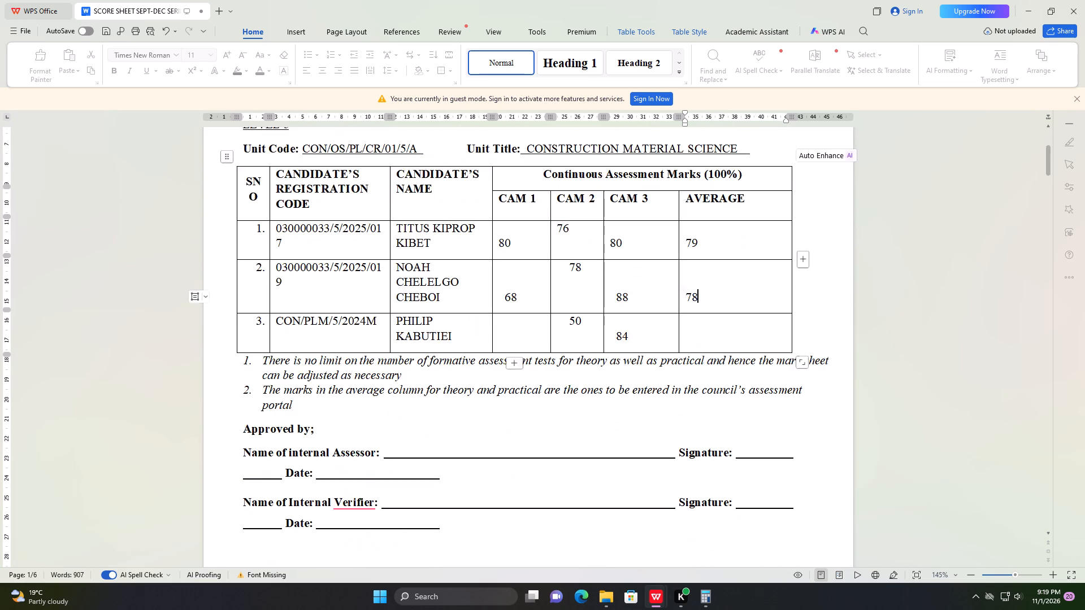
scroll(646, 370, "down", 3)
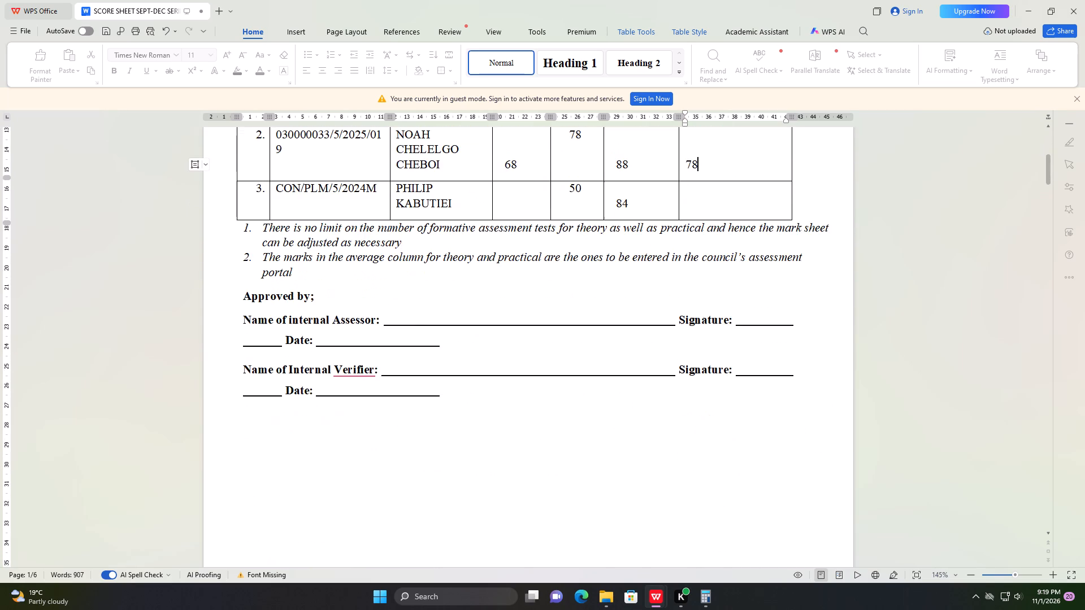
scroll(641, 372, "down", 13)
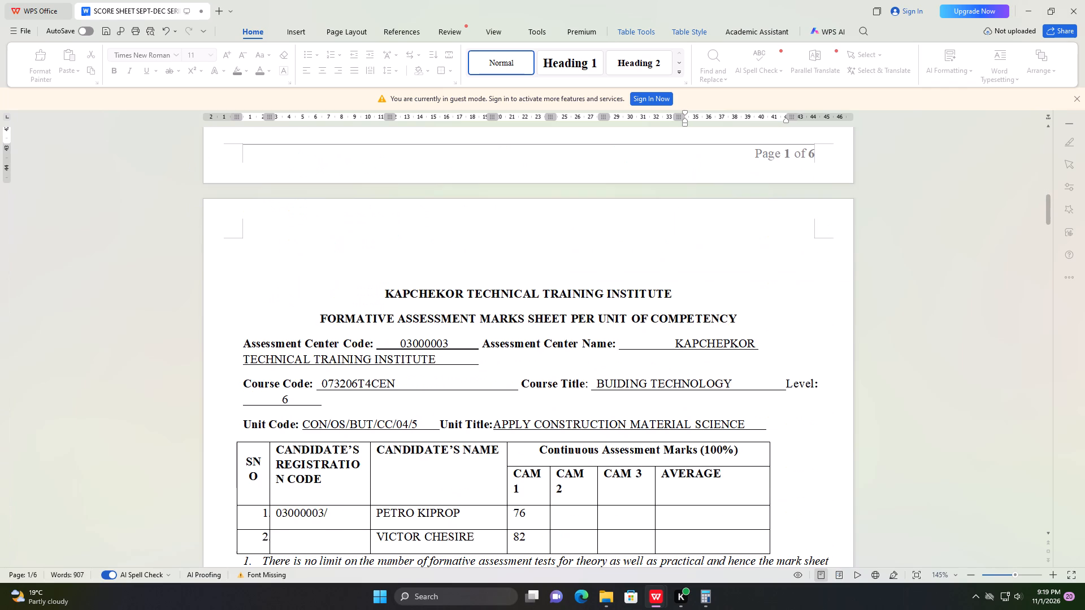
scroll(641, 374, "down", 1)
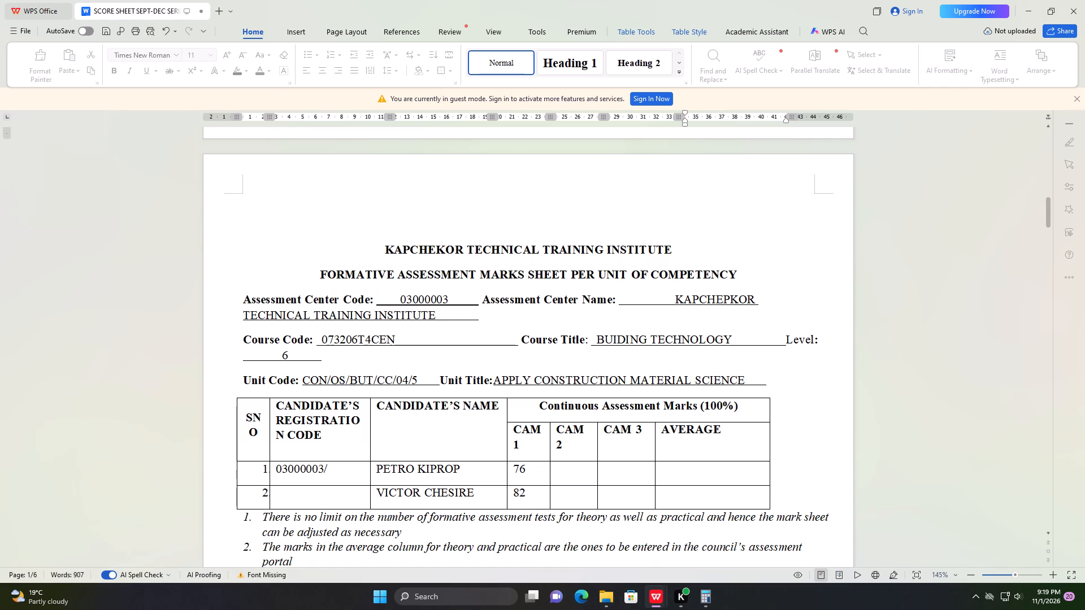
left_click(784, 344)
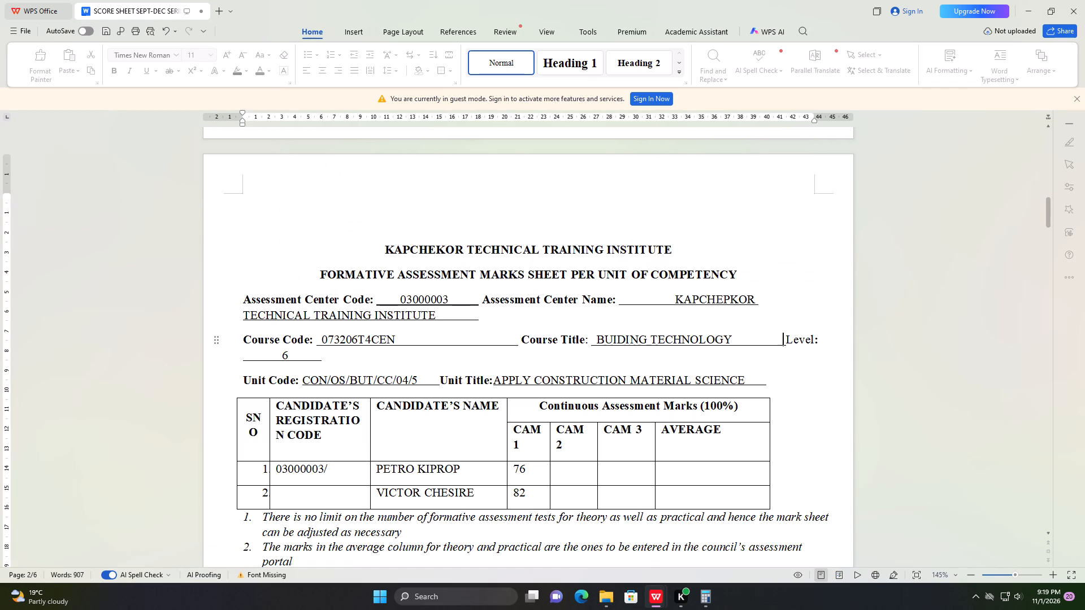
key("BackSpace")
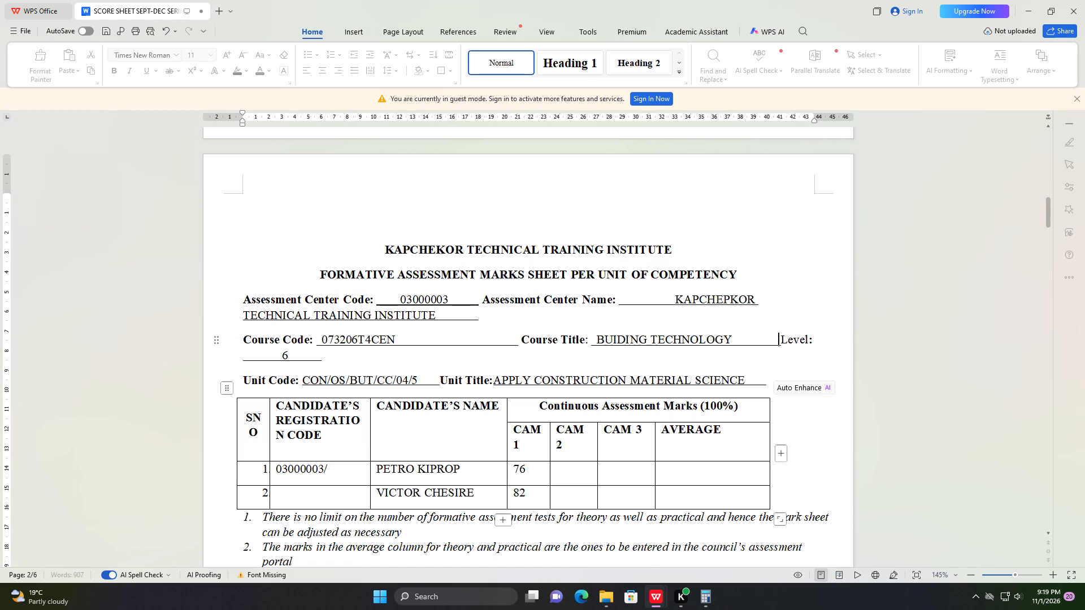
key("BackSpace")
key("BackSpace")
key("BackSpace")
key("BackSpace")
key("BackSpace")
key("BackSpace")
key("BackSpace")
key("BackSpace")
key("BackSpace")
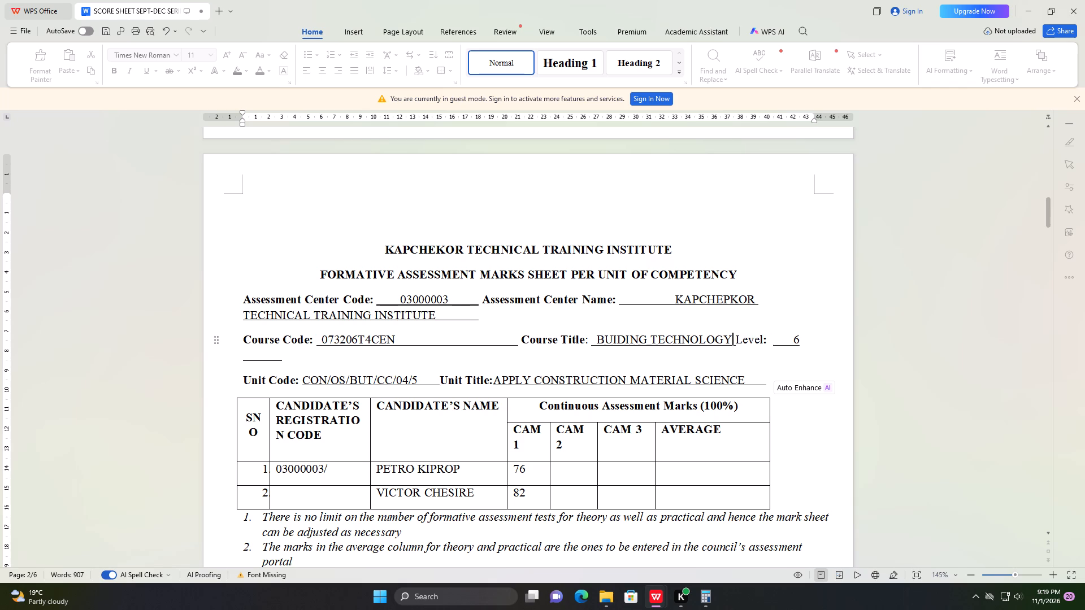
key("BackSpace")
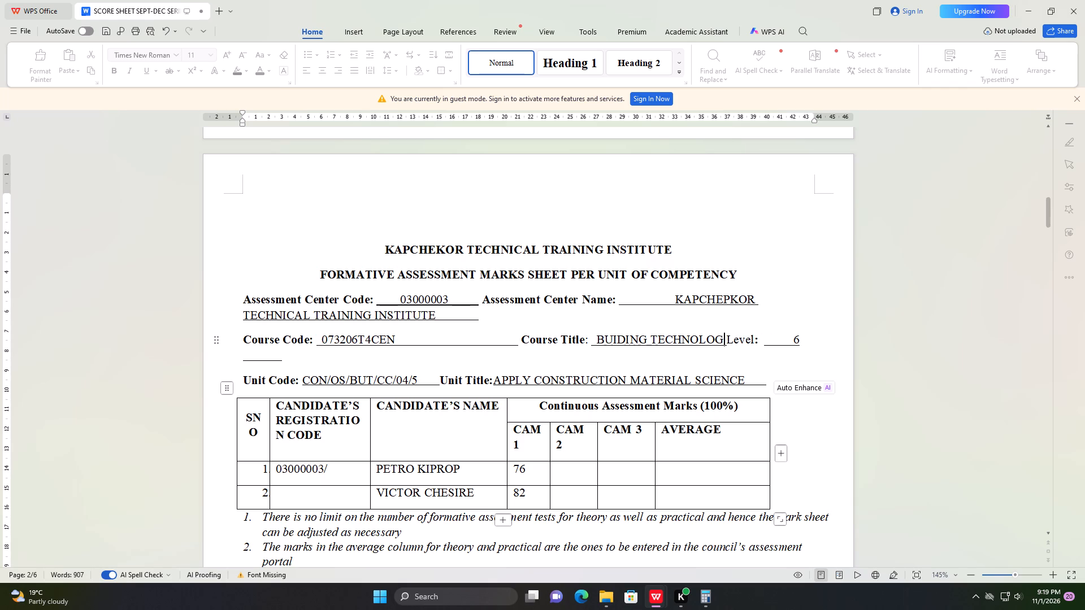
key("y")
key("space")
Shorten the underlined blank between course code 073206T4CEN and the Course Title label to a short gap.
left_click_drag(519, 342, 436, 347)
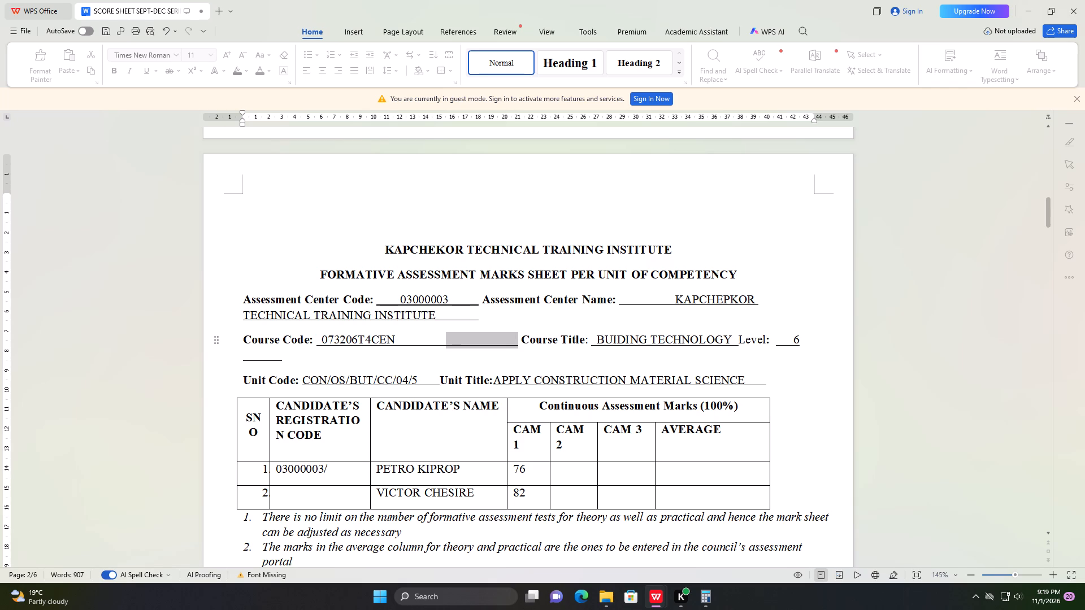
left_click_drag(436, 347, 412, 349)
left_click(439, 346)
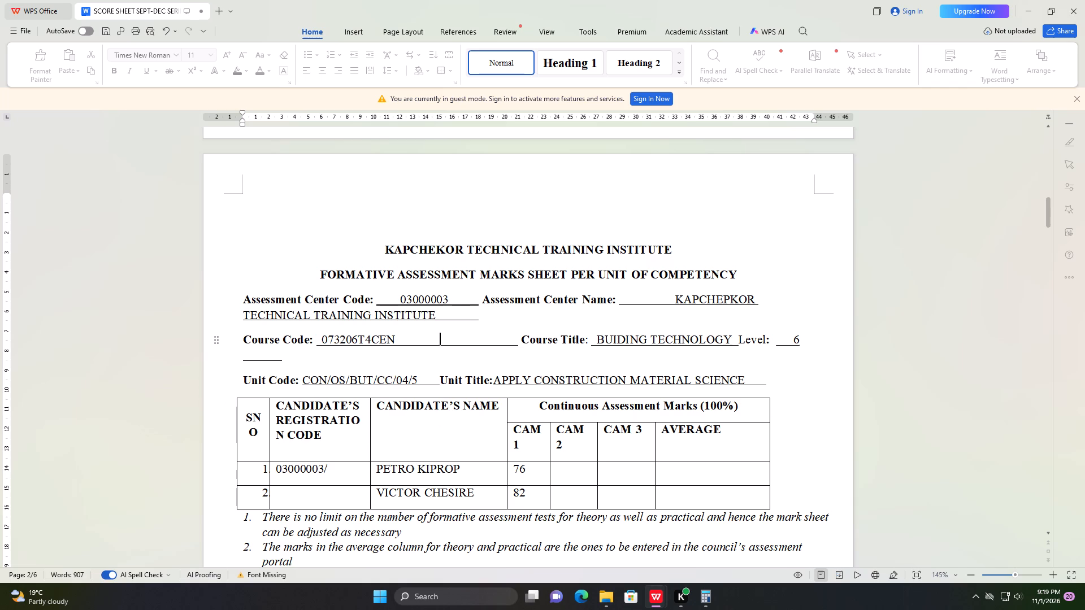
left_click(517, 346)
key("BackSpace")
key("BackSpace")
key("BackSpace")
key("BackSpace")
key("BackSpace")
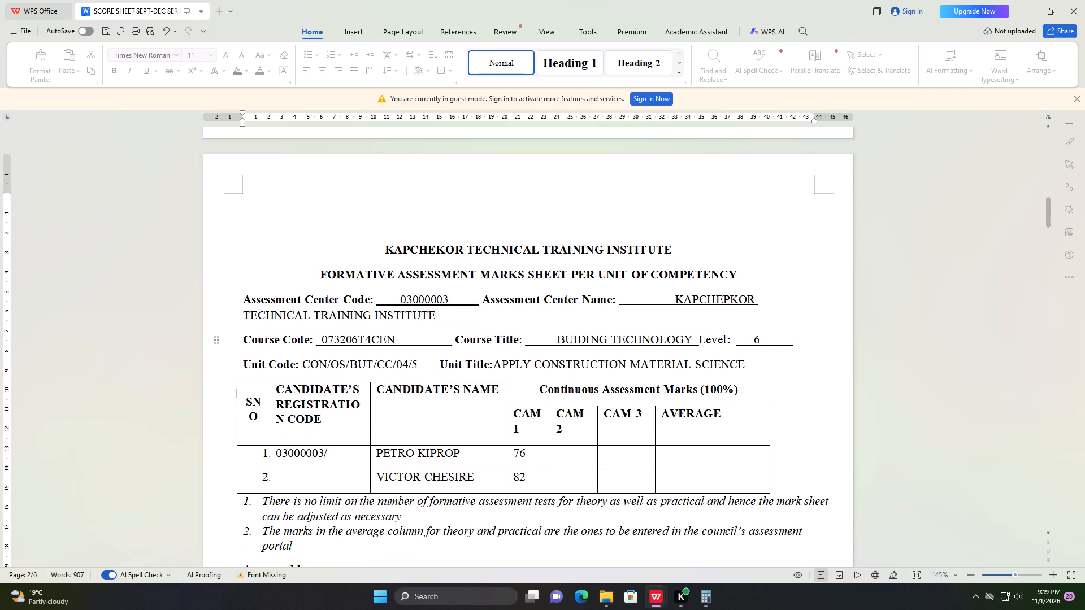
key("BackSpace")
key("BackSpace")
key("BackSpace")
key("BackSpace")
key("BackSpace")
key("BackSpace")
key("BackSpace")
key("BackSpace")
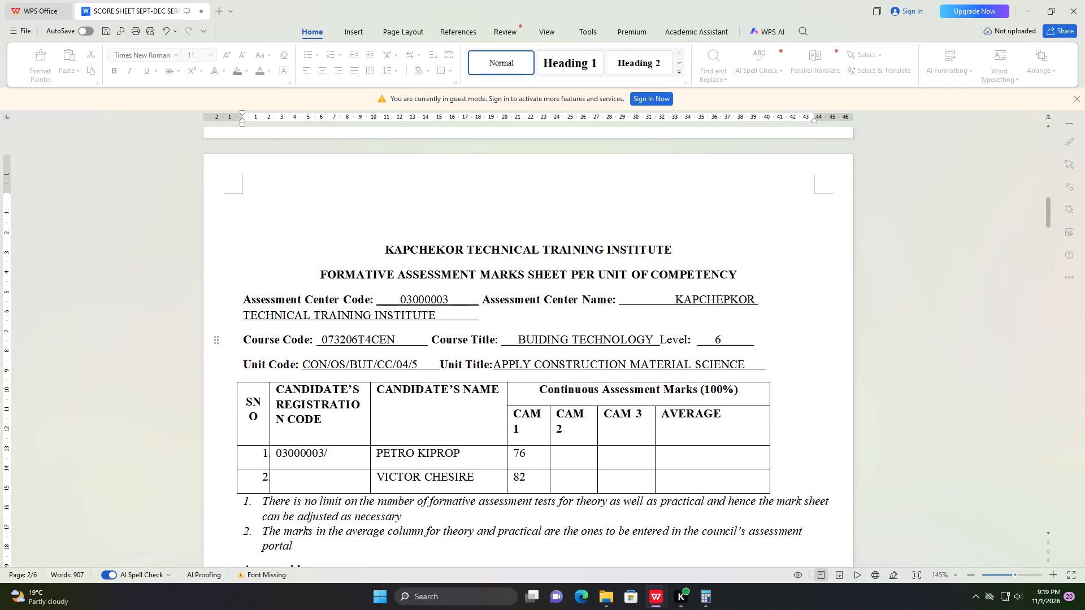
key("BackSpace")
key("BackSpace")
key("BackSpace")
key("BackSpace")
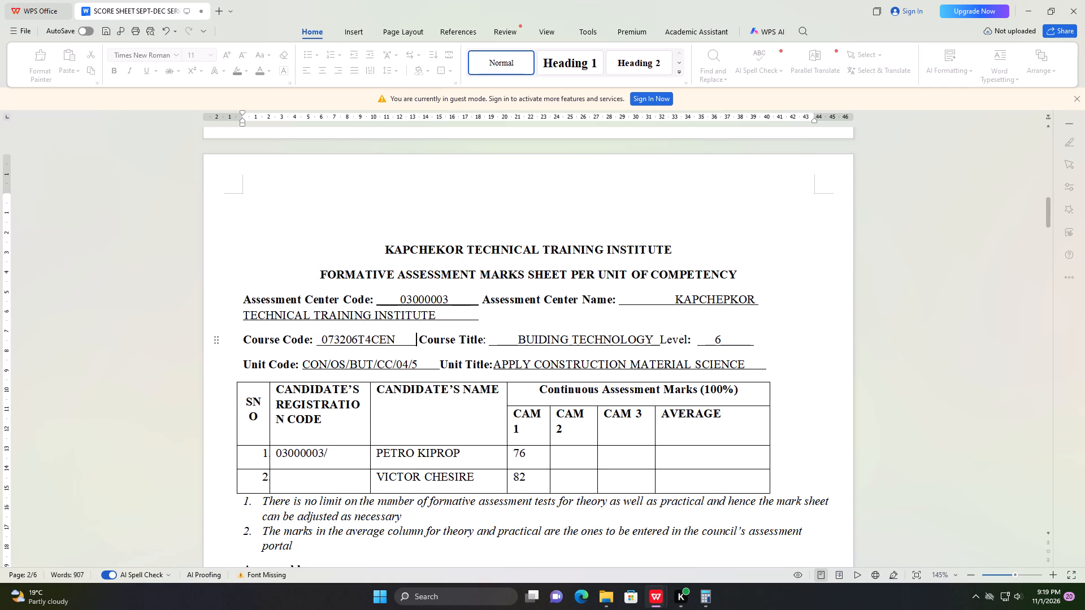
Replace the CEN ending of the course code so that it reads 073206T4BLD.
left_click(395, 339)
key("BackSpace")
key("BackSpace")
key("BackSpace")
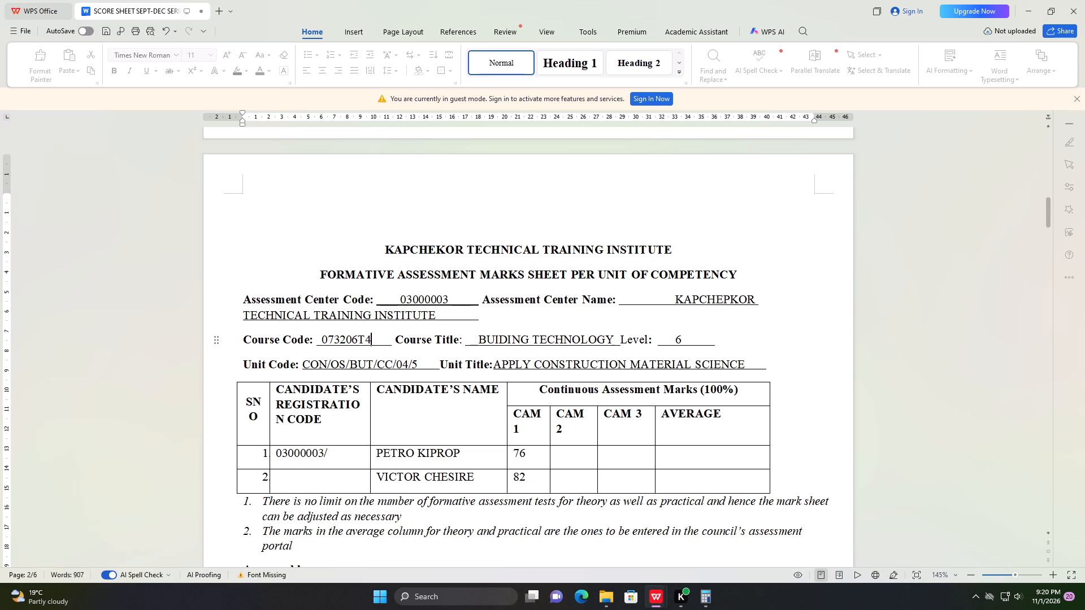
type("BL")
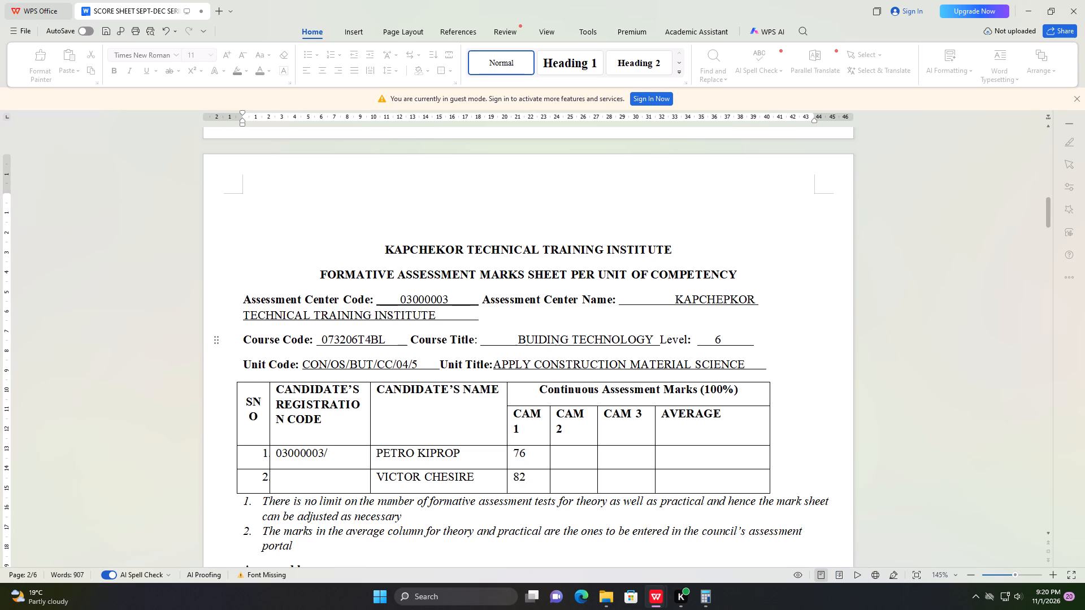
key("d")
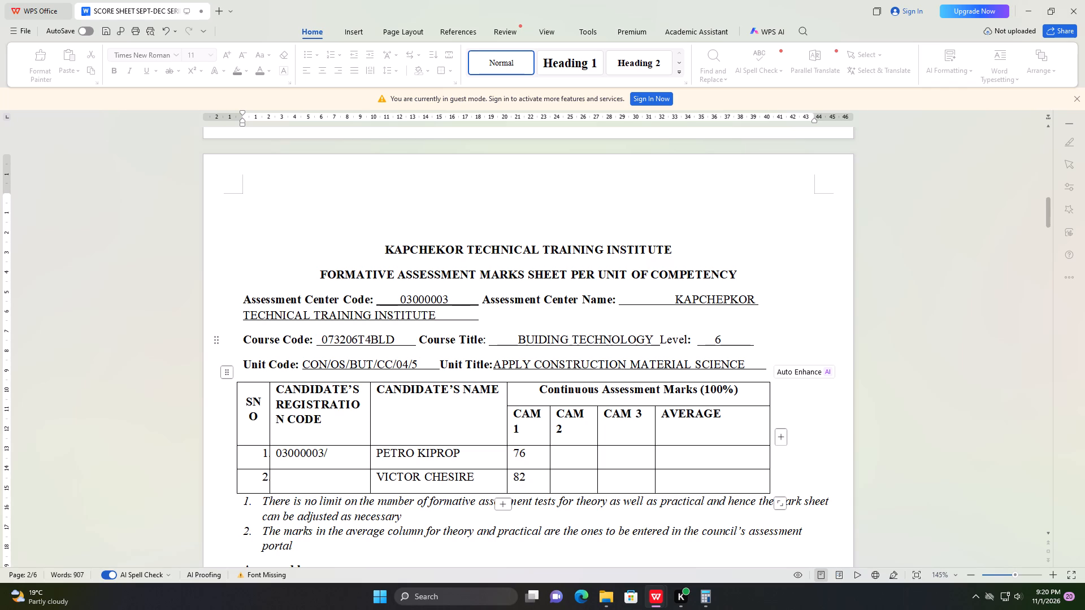
Enter a CAM 3 mark of 88 for candidates 2 and 1 on the APPLY CONSTRUCTION MATERIAL SCIENCE sheet.
left_click(637, 477)
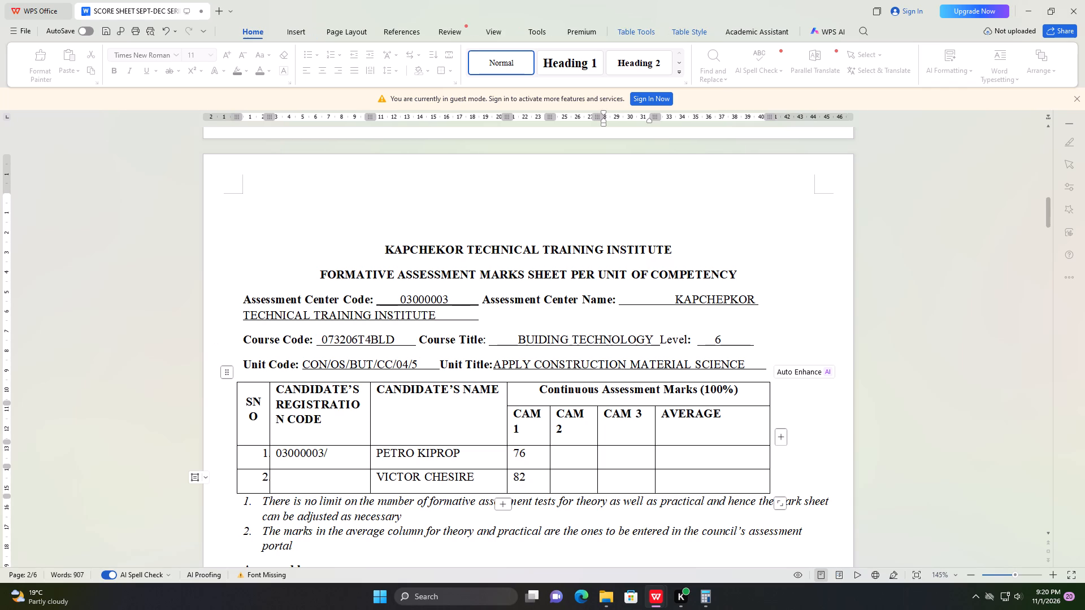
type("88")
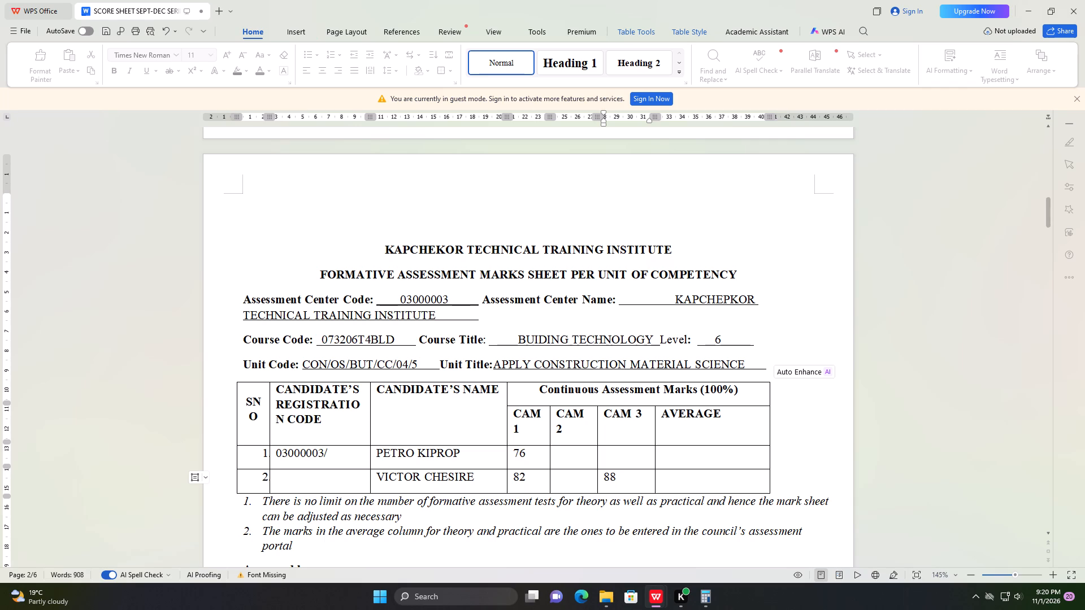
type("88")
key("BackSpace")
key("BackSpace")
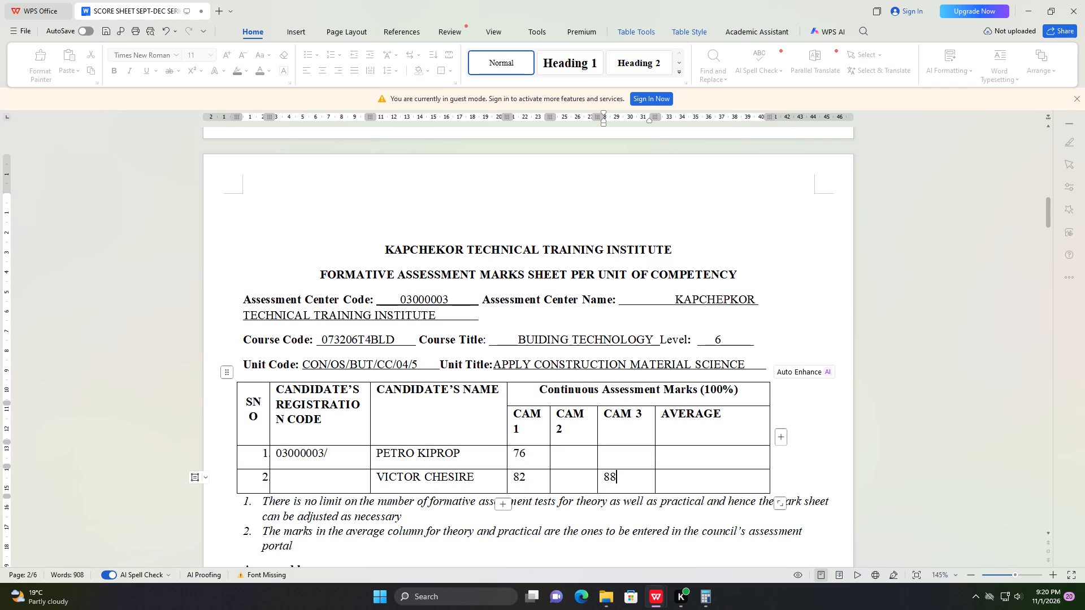
left_click(616, 464)
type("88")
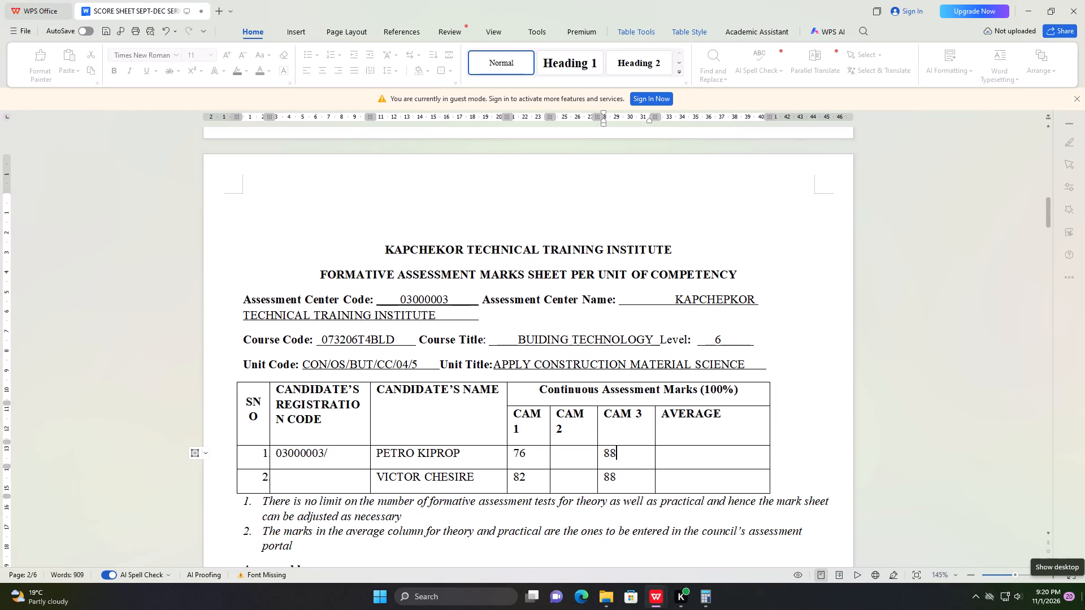
Enter CAM 2 marks of 56 for candidate 2 and 68 for candidate 1.
left_click(576, 480)
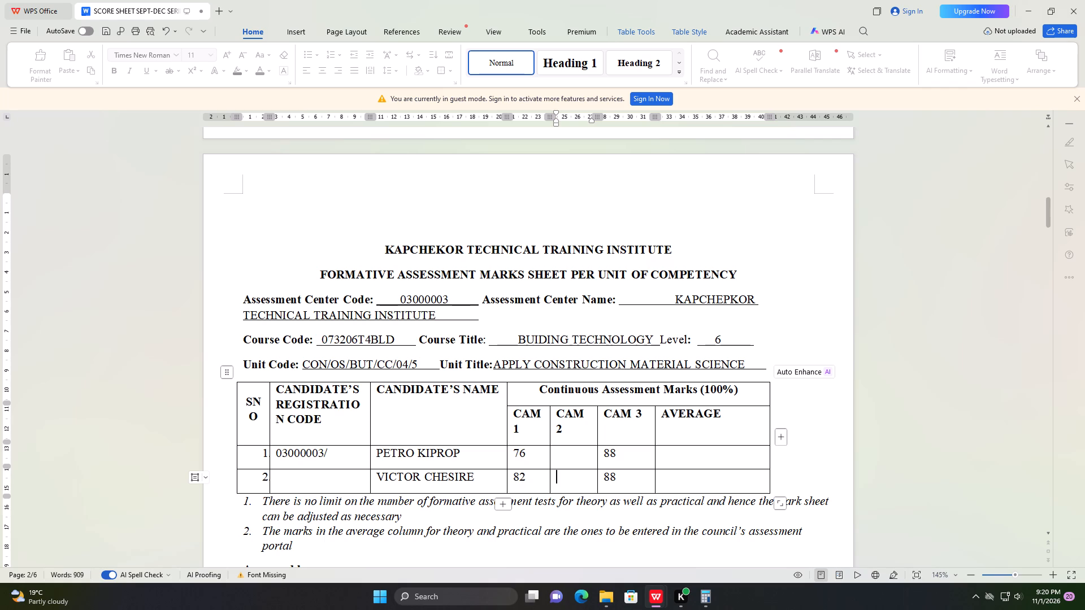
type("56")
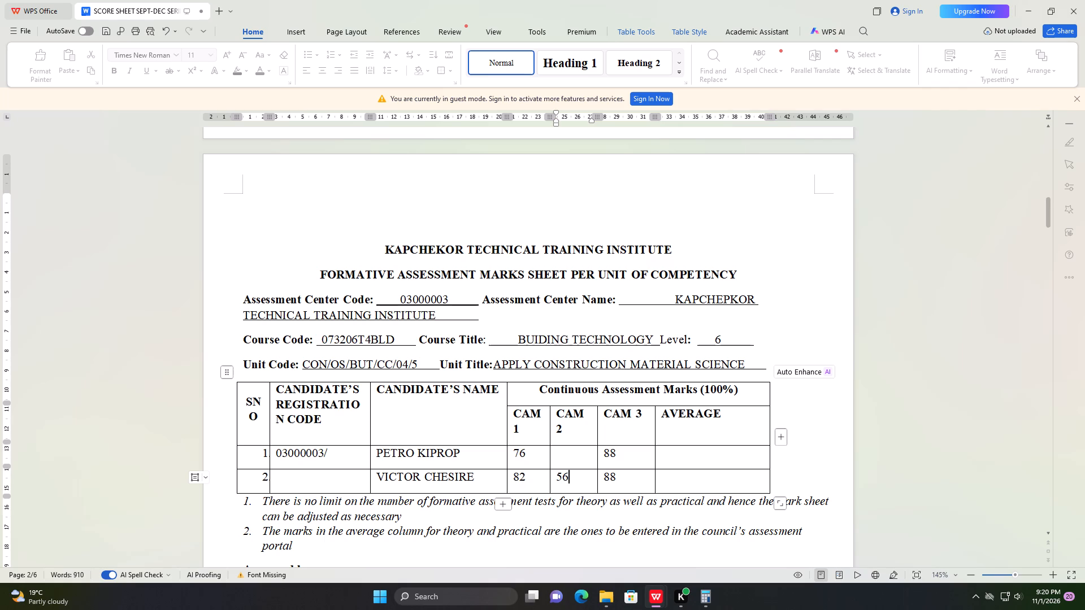
left_click(579, 460)
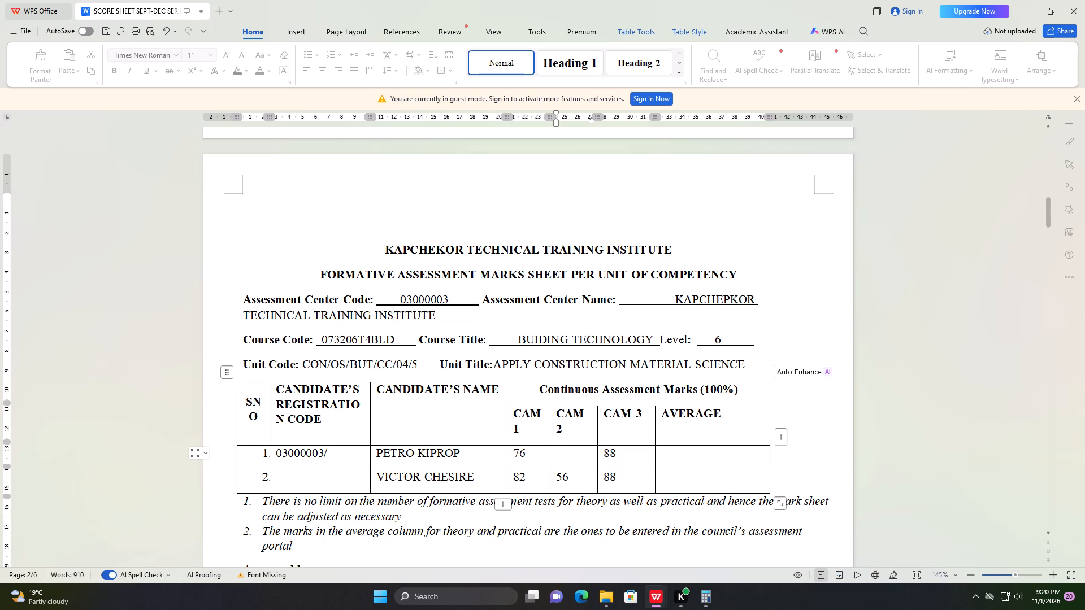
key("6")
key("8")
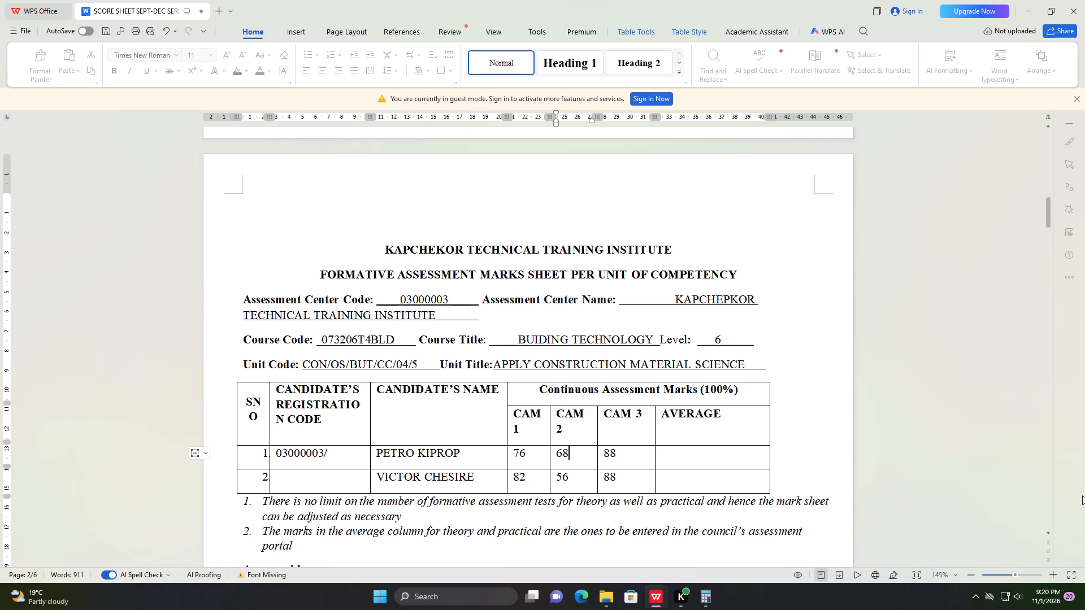
Switch to Calculator and compute candidate 1's average by adding 76, 68 and 88 and dividing the sum by 3.
left_click(692, 539)
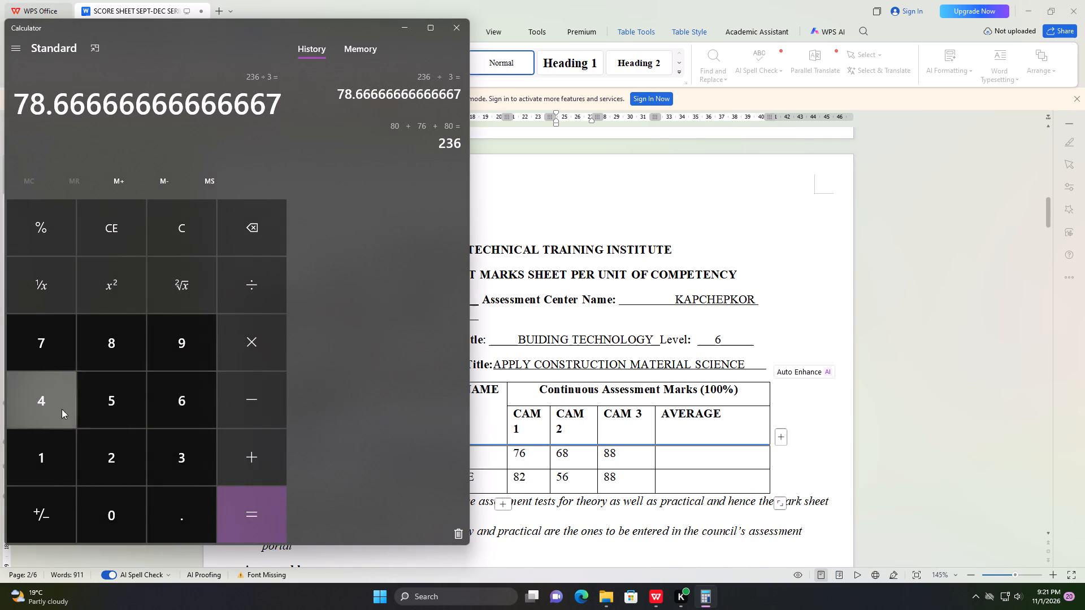
left_click(47, 337)
left_click_drag(161, 391, 170, 398)
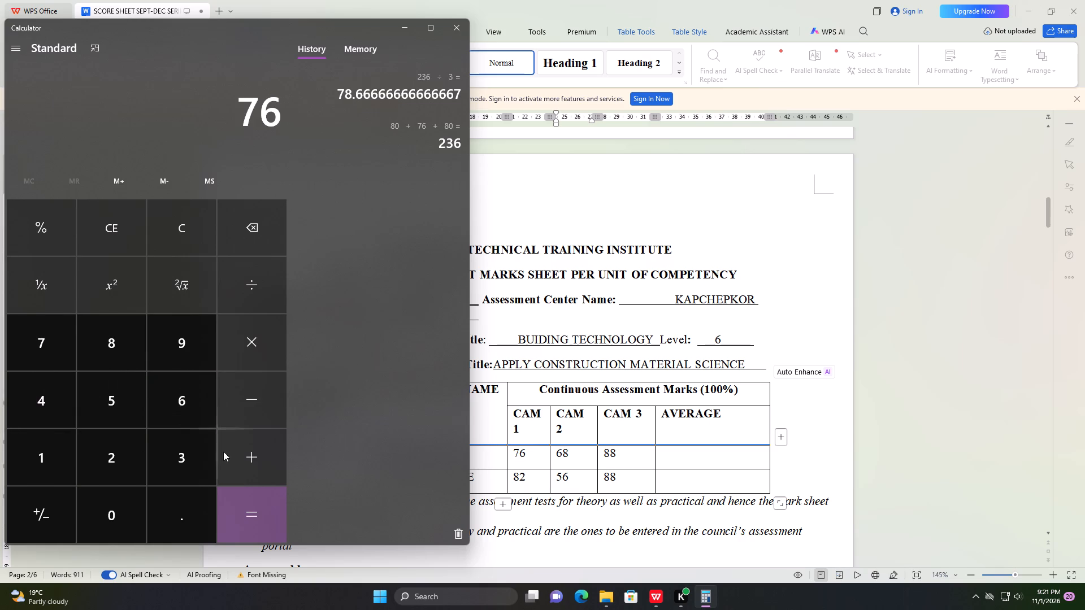
left_click(240, 457)
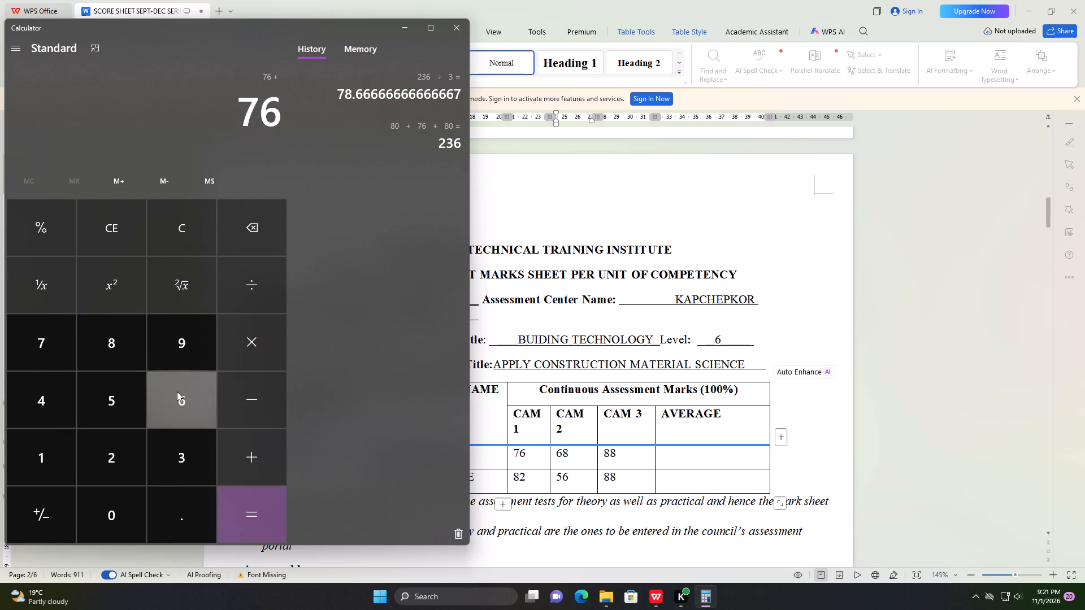
left_click(177, 400)
left_click_drag(113, 355, 116, 360)
left_click(248, 468)
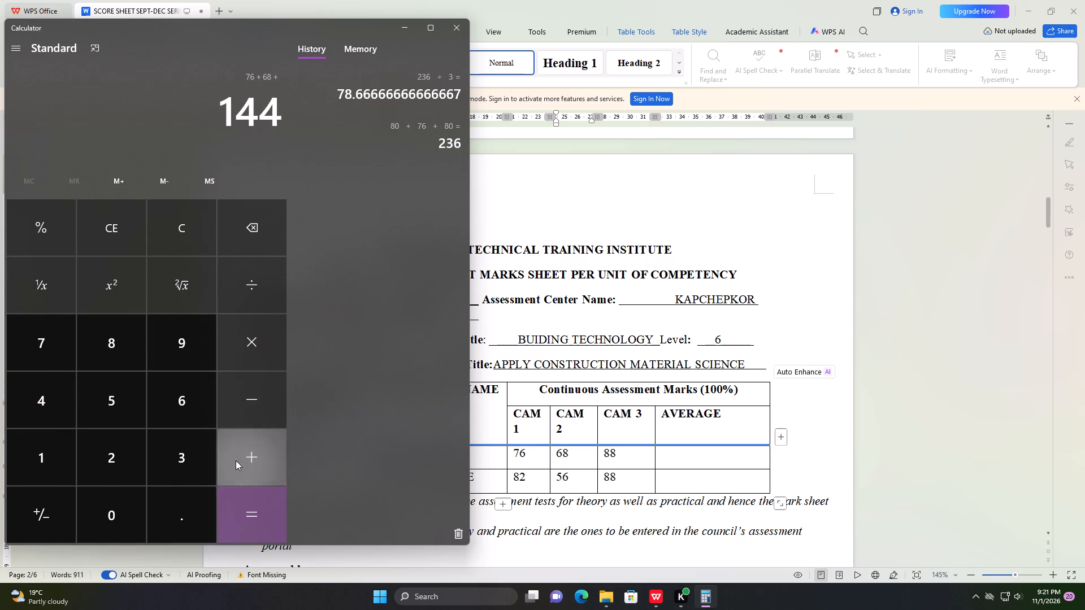
double_click(119, 352)
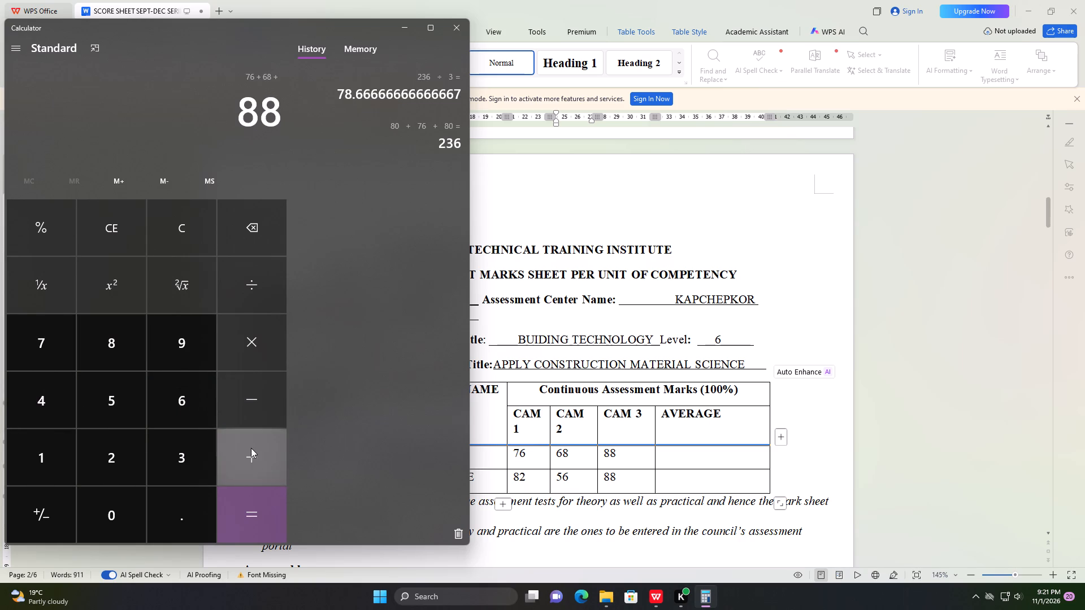
left_click(244, 504)
left_click_drag(251, 285, 245, 291)
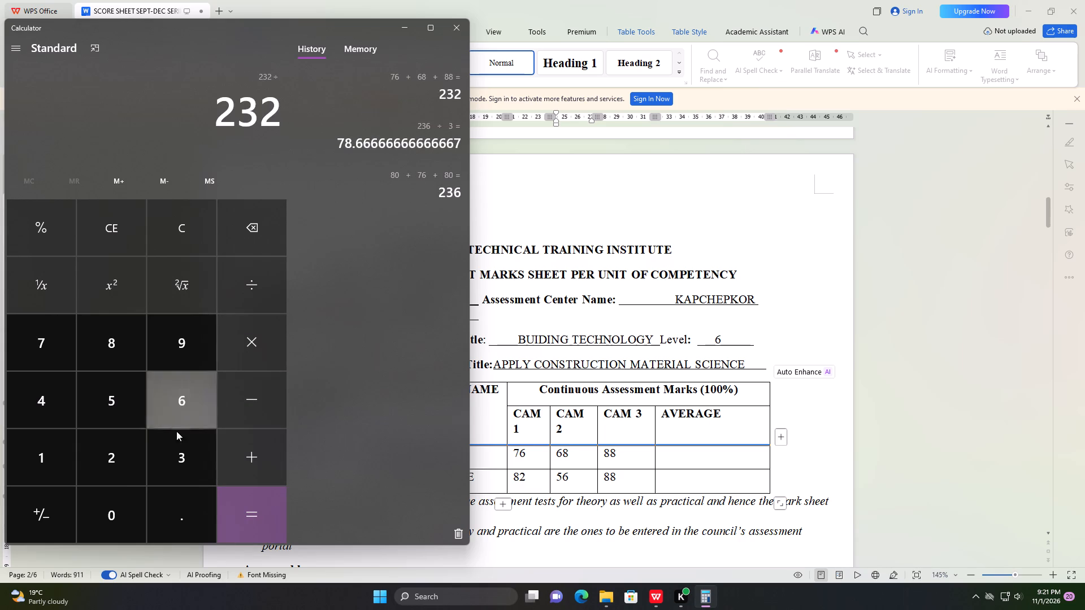
left_click(180, 443)
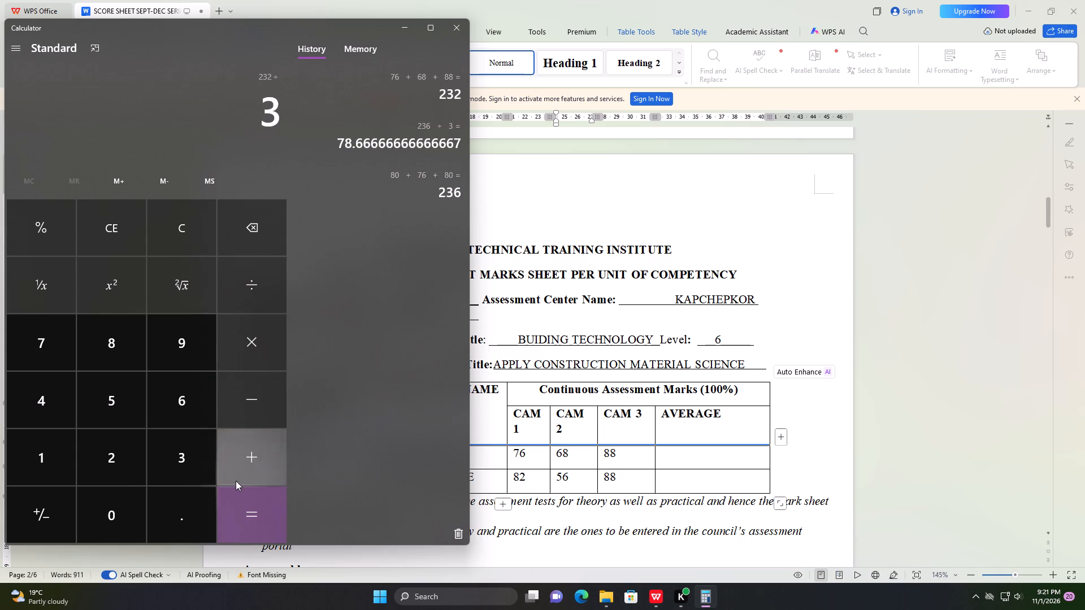
left_click(244, 527)
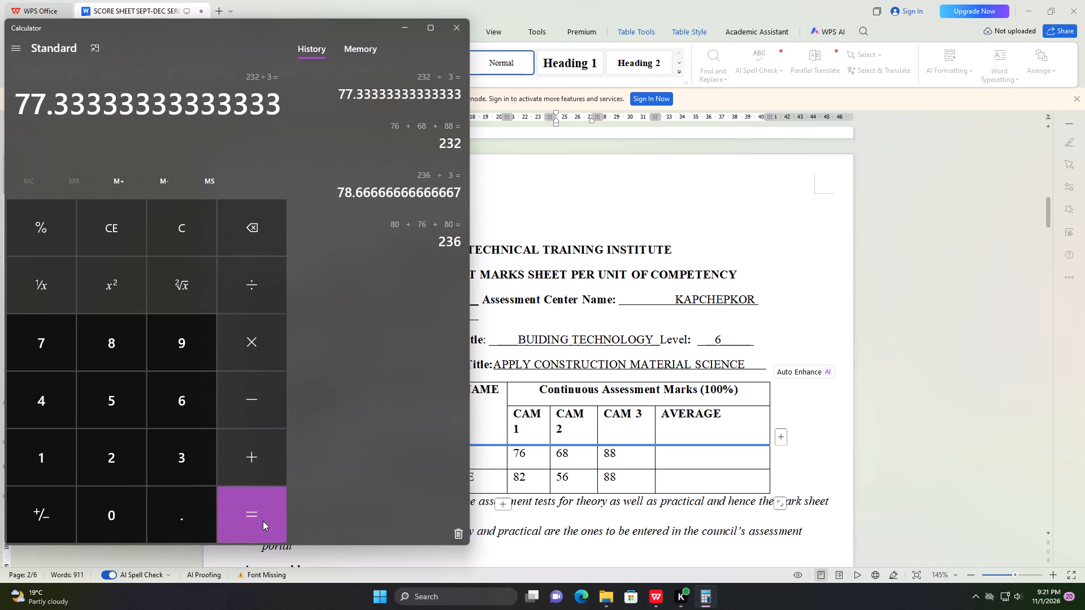
Back in the score sheet document, enter an average of 77 for candidate 1.
left_click(675, 452)
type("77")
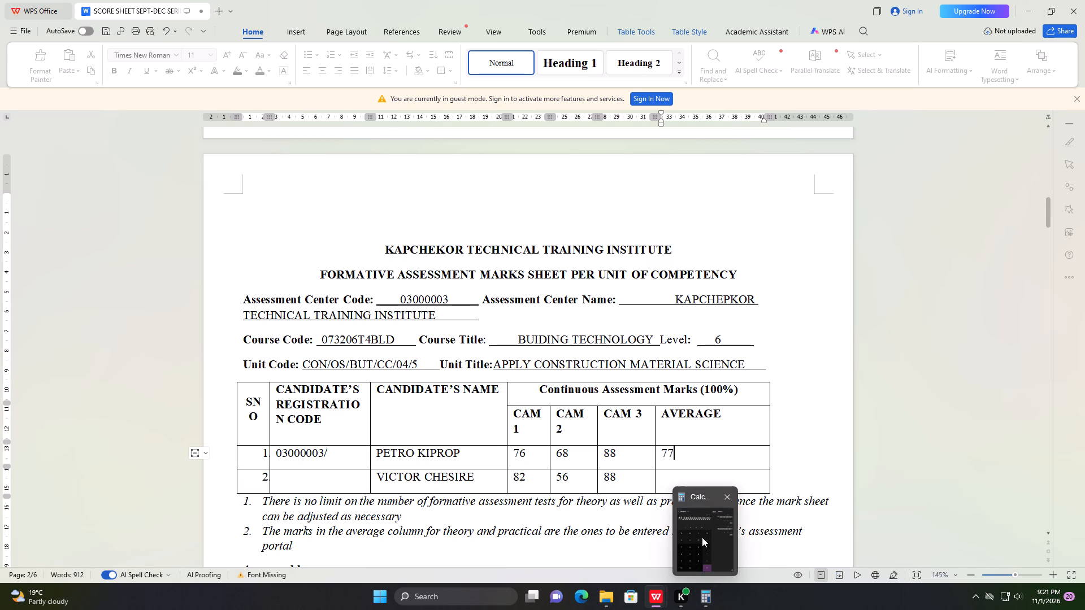
Return to Calculator and compute candidate 2's average by adding 82, 56 and 88 and dividing the sum by 3.
left_click(702, 537)
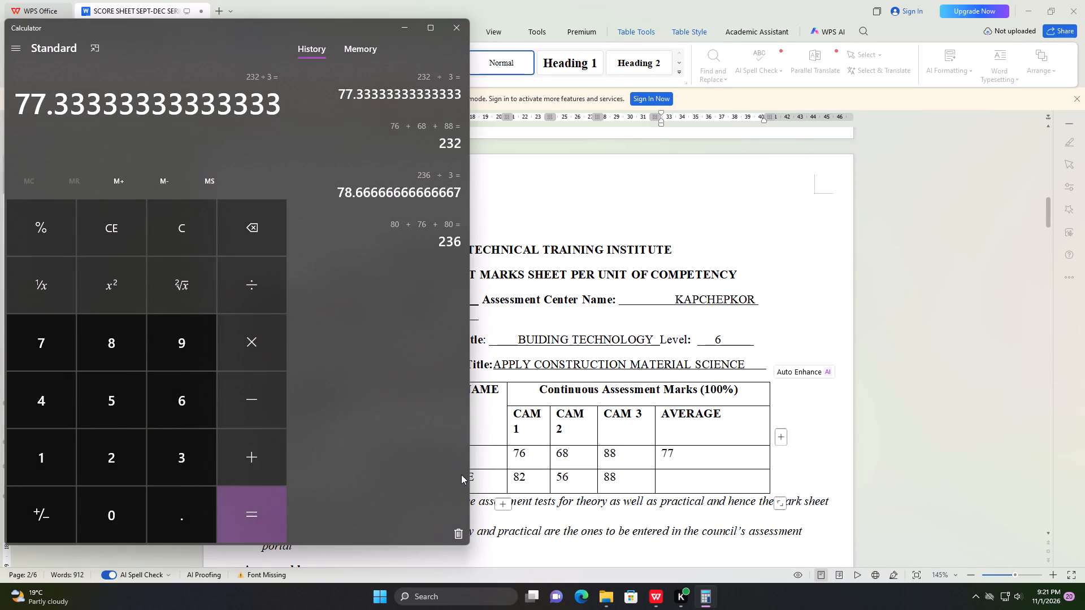
left_click_drag(124, 352, 120, 360)
left_click(118, 462)
left_click(239, 454)
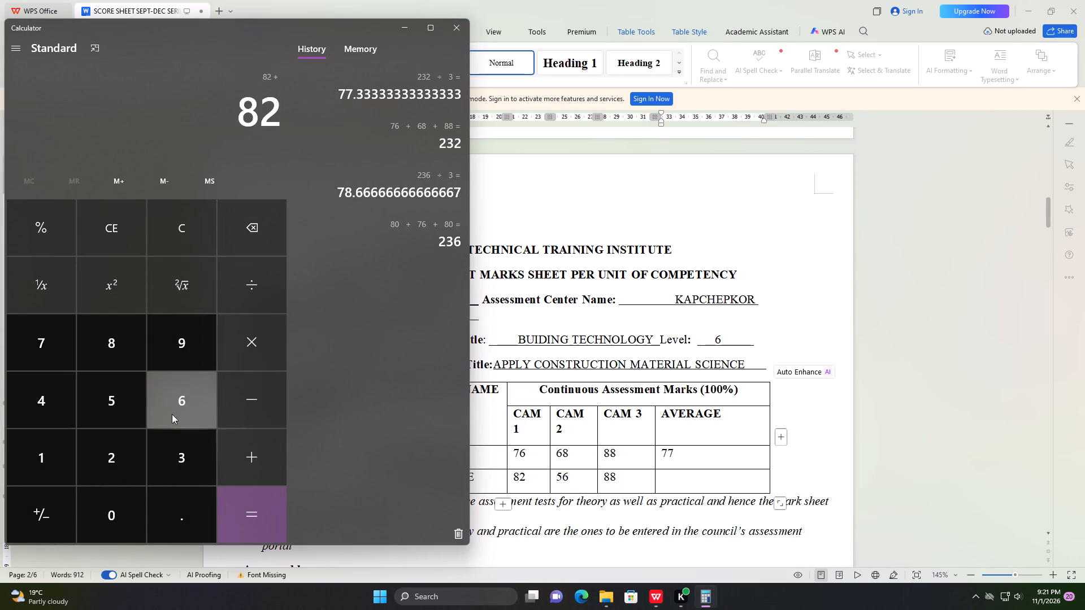
left_click(117, 397)
left_click(183, 397)
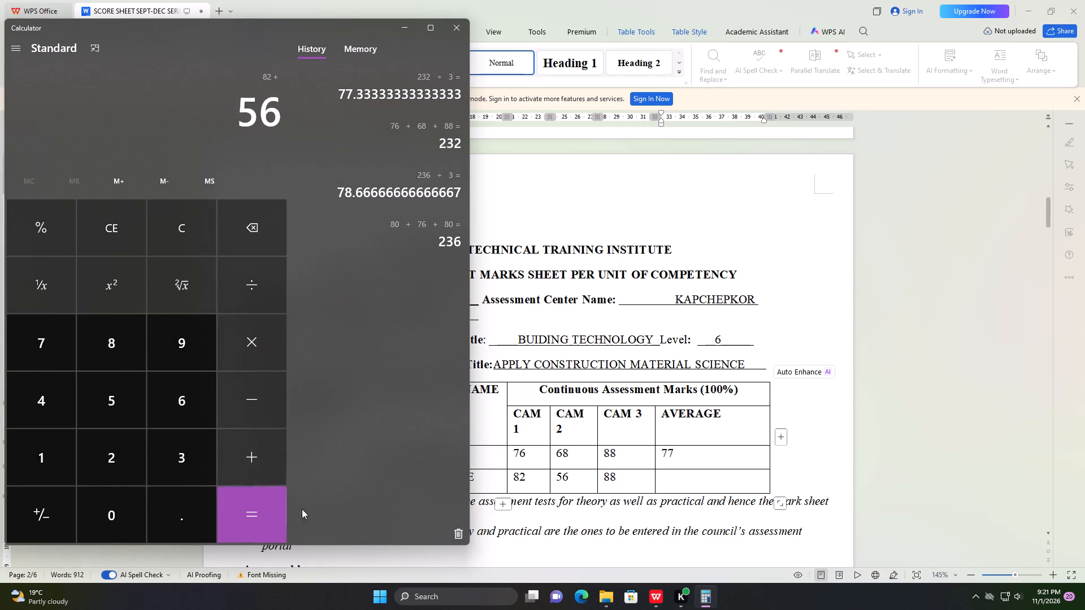
left_click(249, 455)
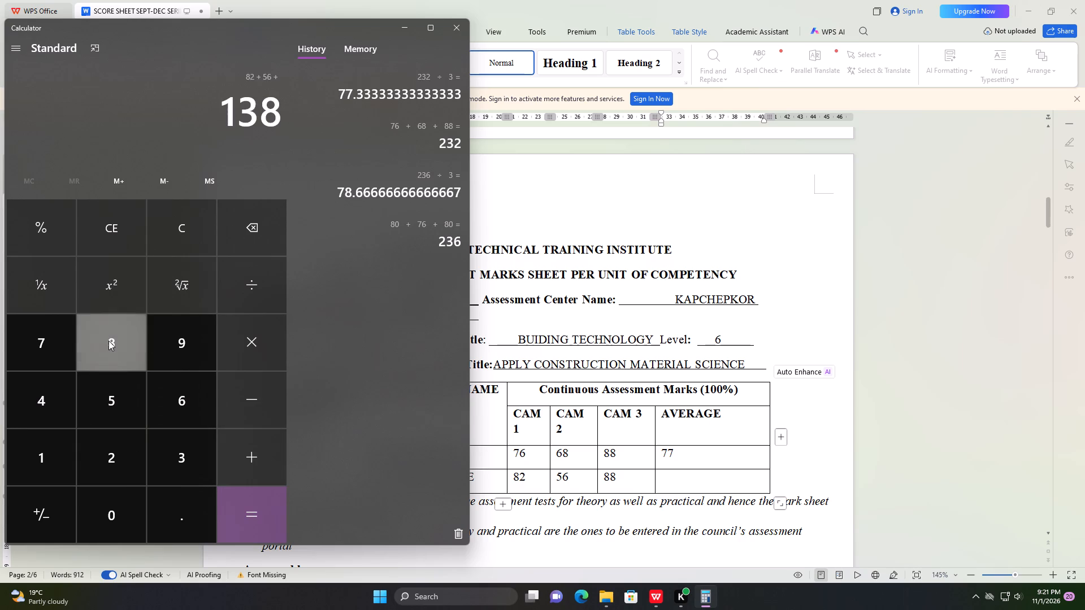
double_click(108, 341)
left_click_drag(259, 519, 260, 513)
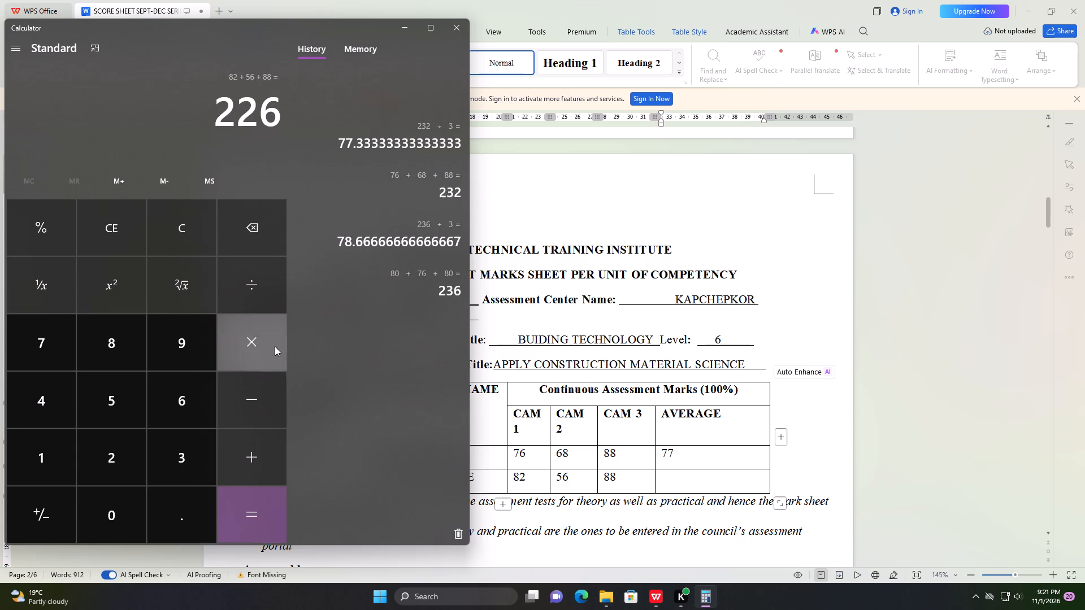
left_click(240, 278)
left_click_drag(181, 460, 186, 463)
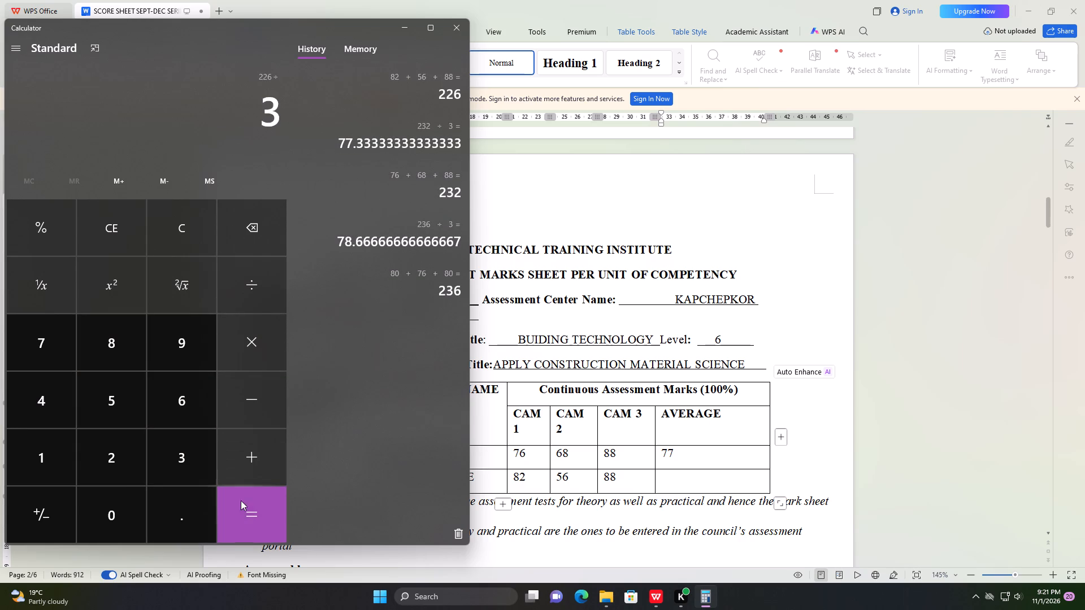
left_click(246, 509)
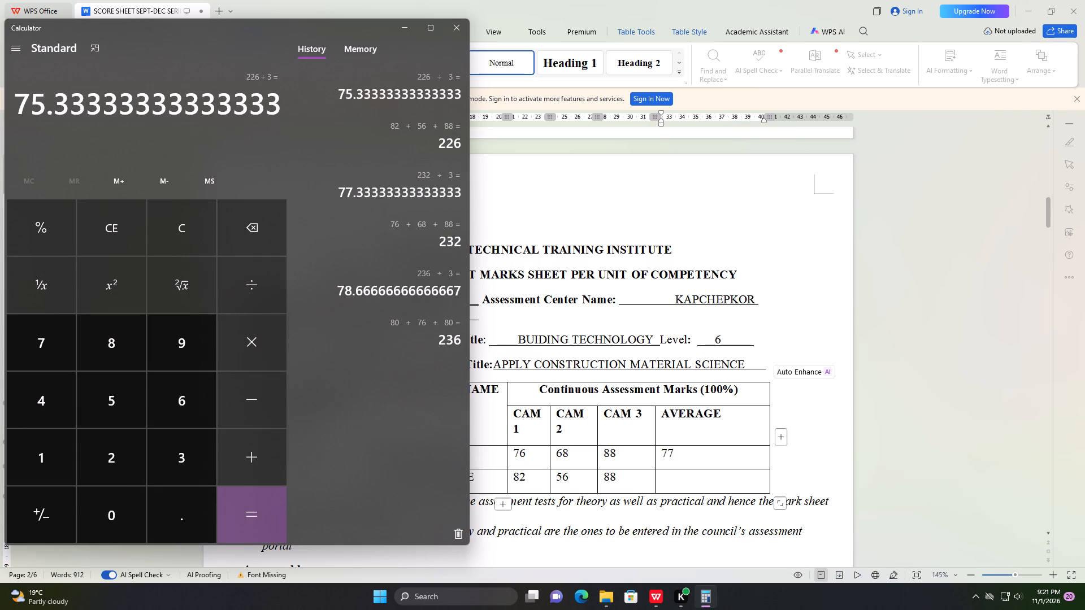
Back in the score sheet document, enter an average of 75 for candidate 2.
left_click(674, 476)
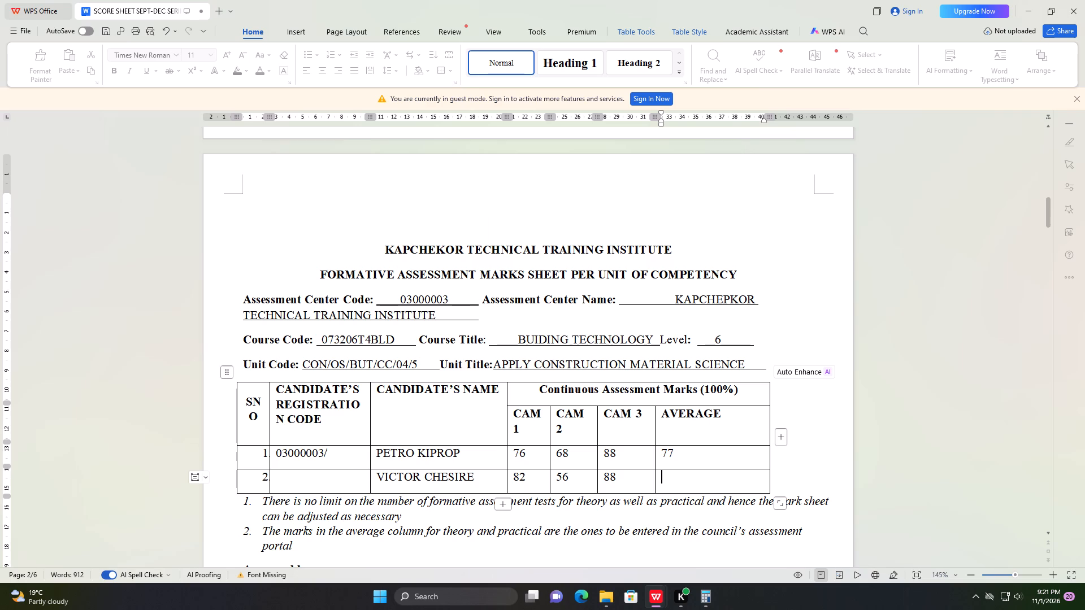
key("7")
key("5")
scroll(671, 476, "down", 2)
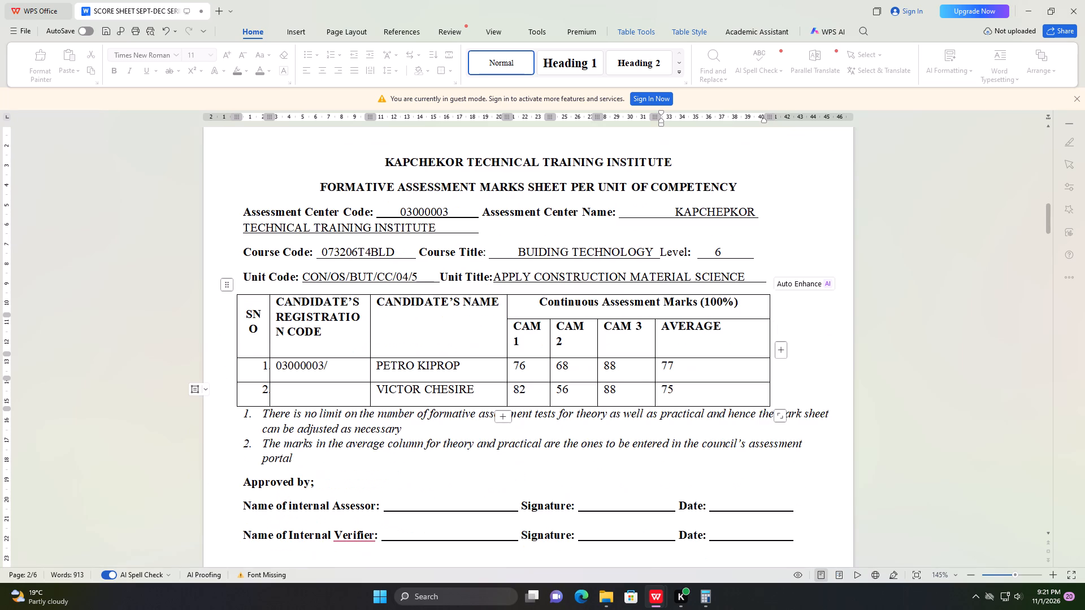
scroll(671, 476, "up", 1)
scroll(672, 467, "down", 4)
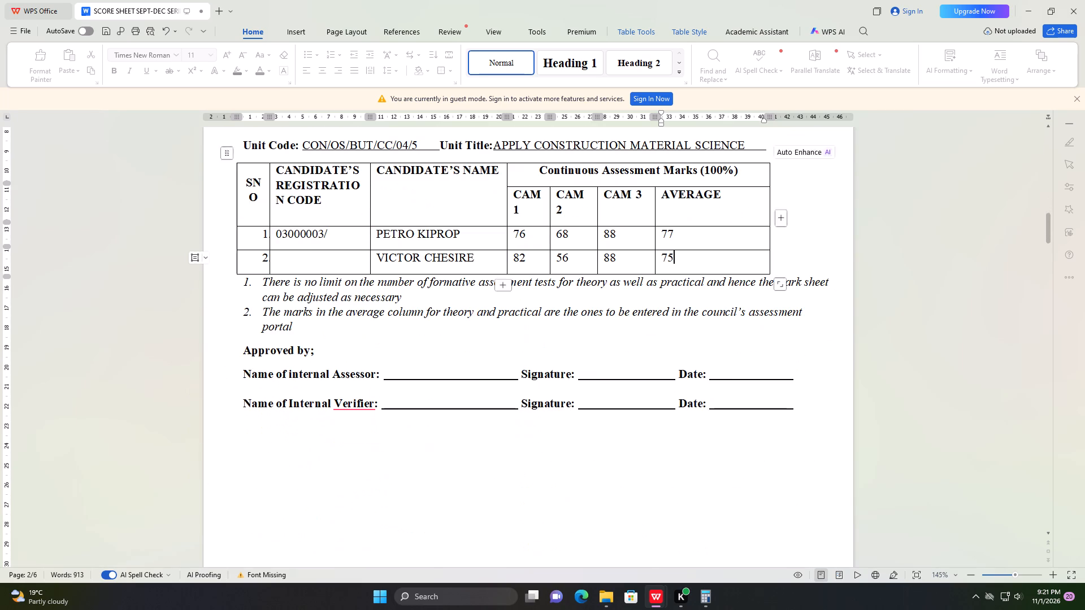